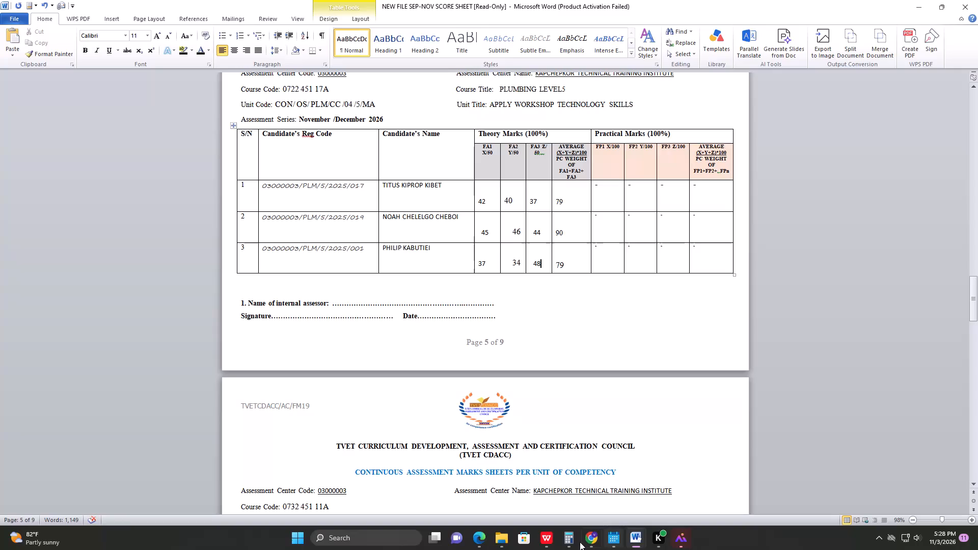
In Calculator, work out the first page 5 candidate's theory average: add 42, 40 and 37, and divide the sum by 150.
left_click(568, 542)
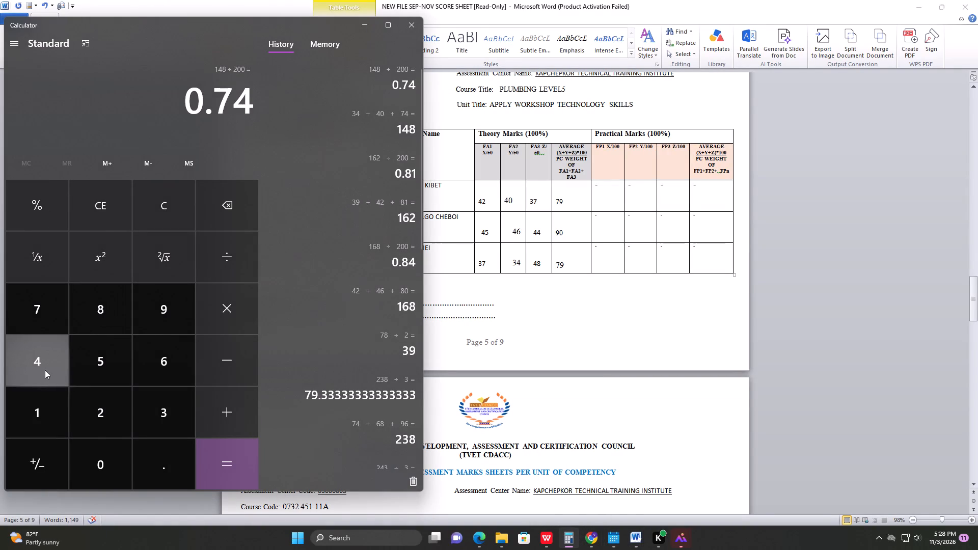
left_click_drag(42, 364, 52, 381)
left_click_drag(87, 405, 98, 405)
left_click(232, 411)
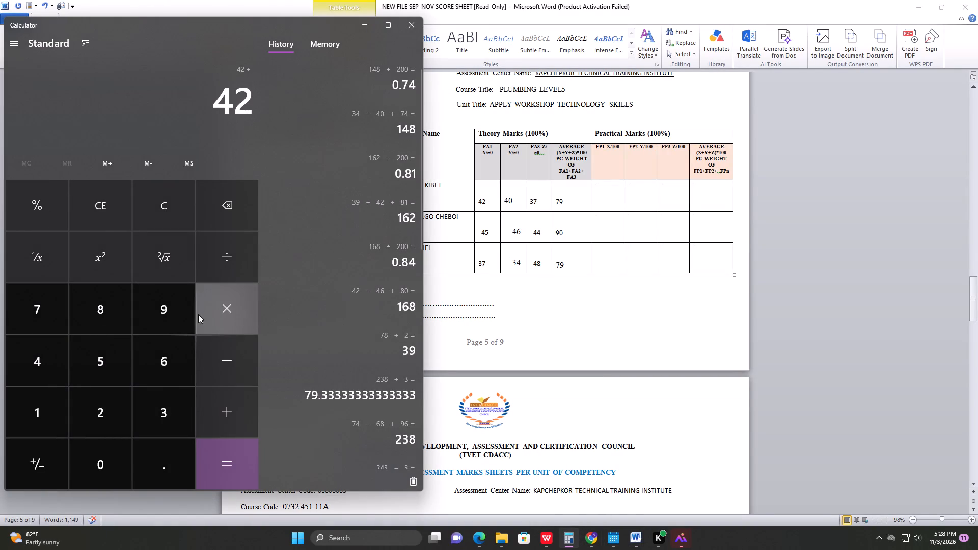
left_click(45, 361)
left_click(88, 462)
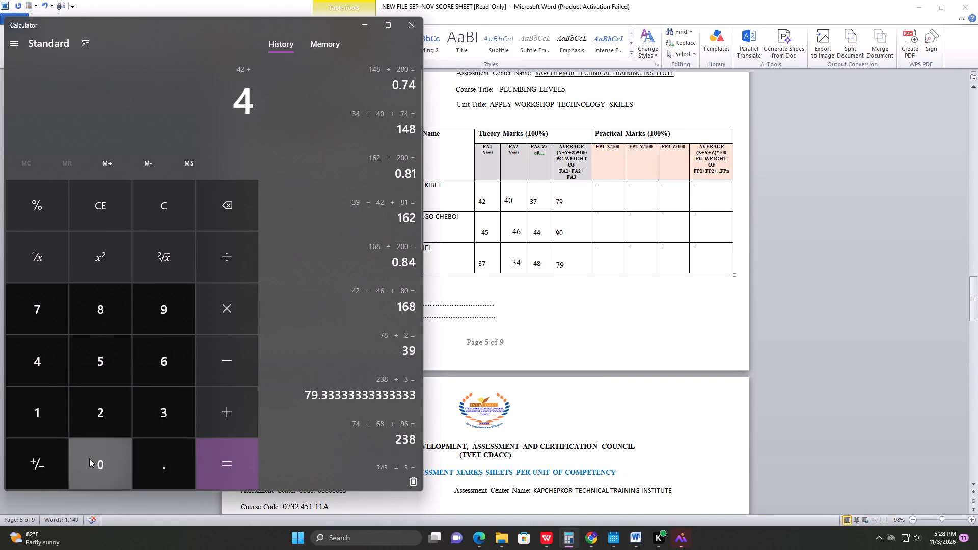
left_click(224, 408)
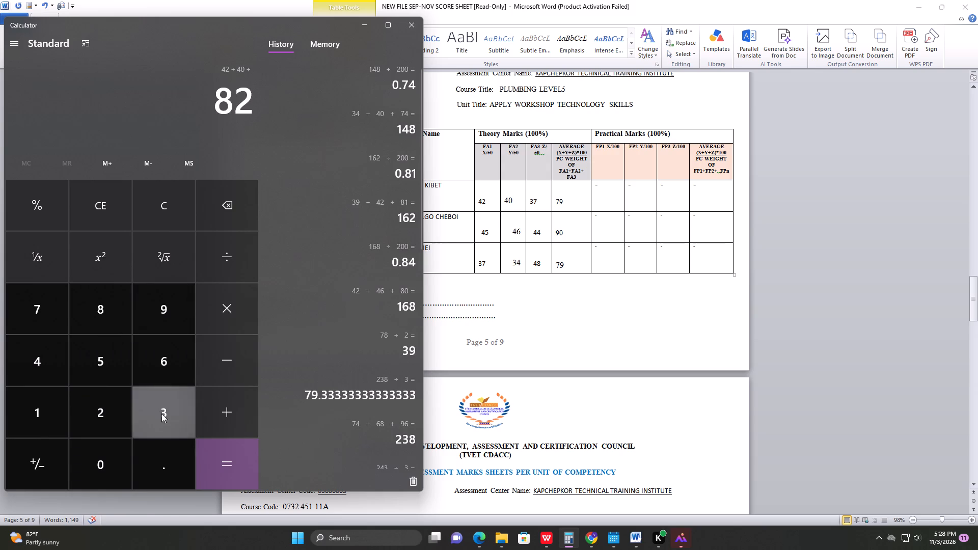
left_click_drag(161, 413, 150, 397)
left_click(51, 320)
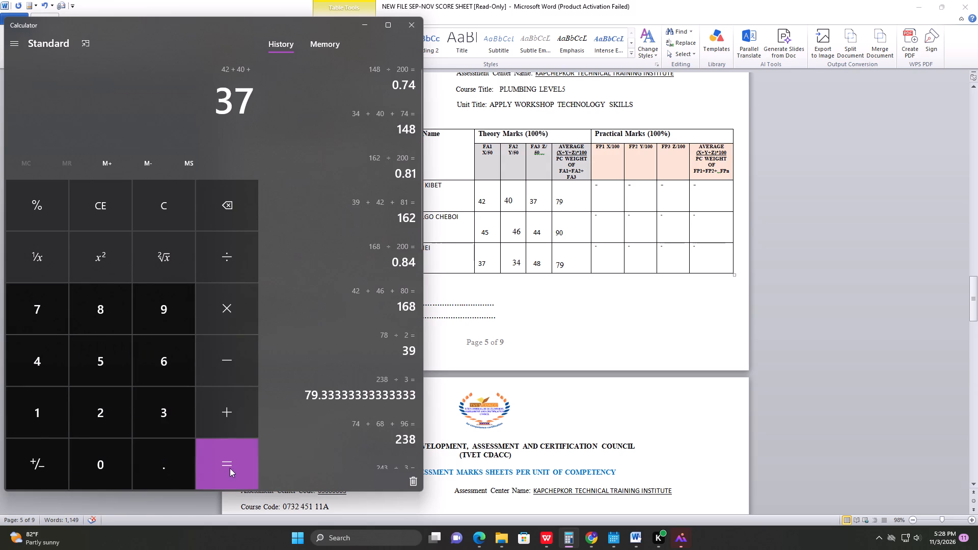
left_click_drag(231, 466, 234, 460)
left_click(230, 256)
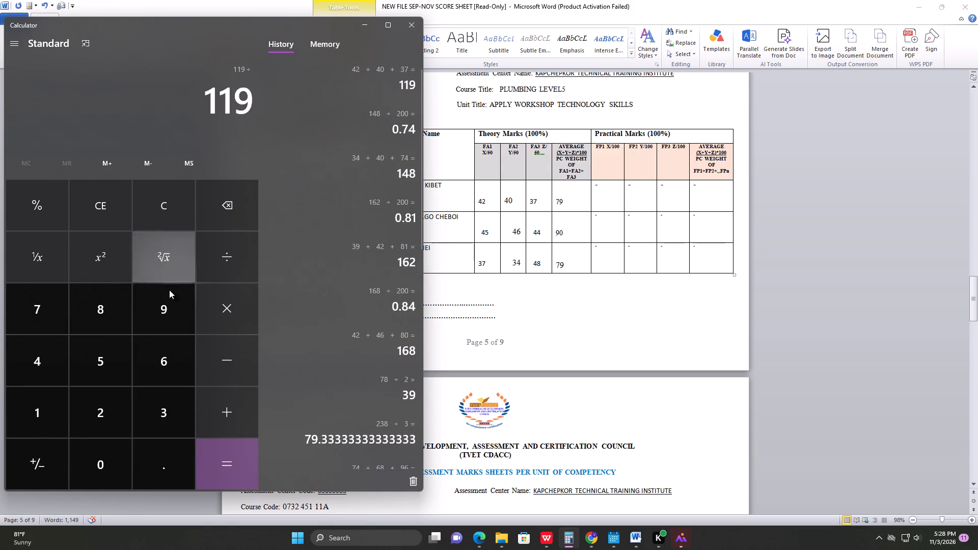
left_click(30, 406)
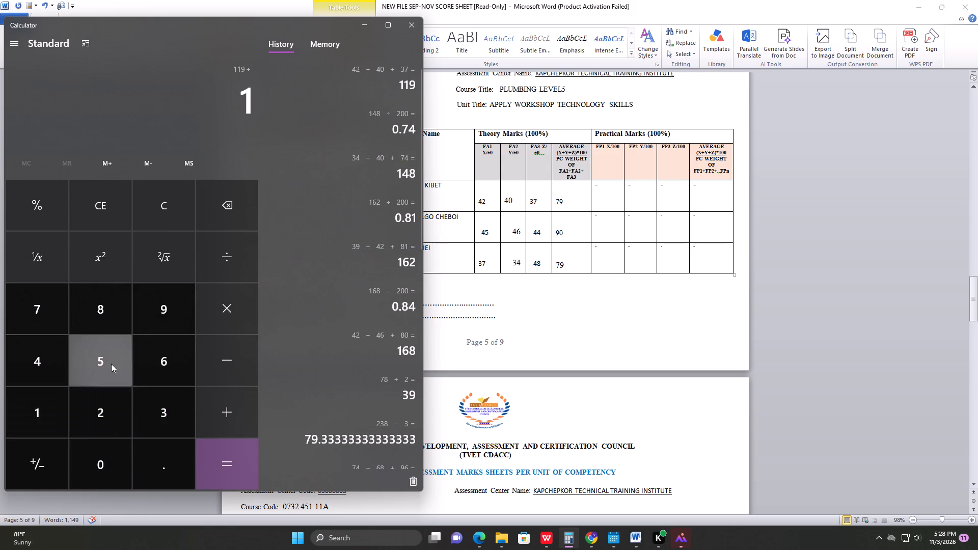
left_click(112, 361)
left_click(101, 468)
left_click(229, 462)
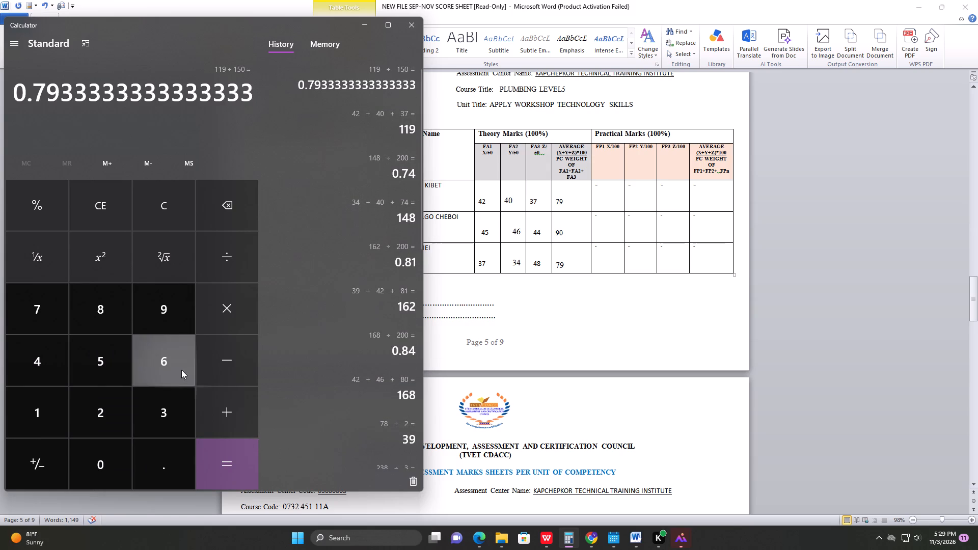
Work out the second page 5 candidate's theory average: add 45, 46 and 44, and divide the sum by 150.
left_click(47, 369)
left_click(107, 353)
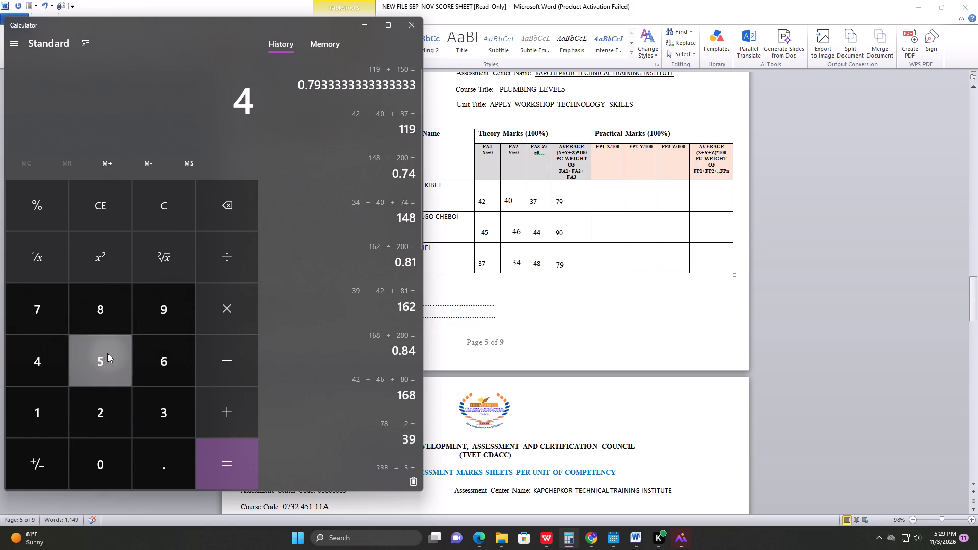
left_click(230, 412)
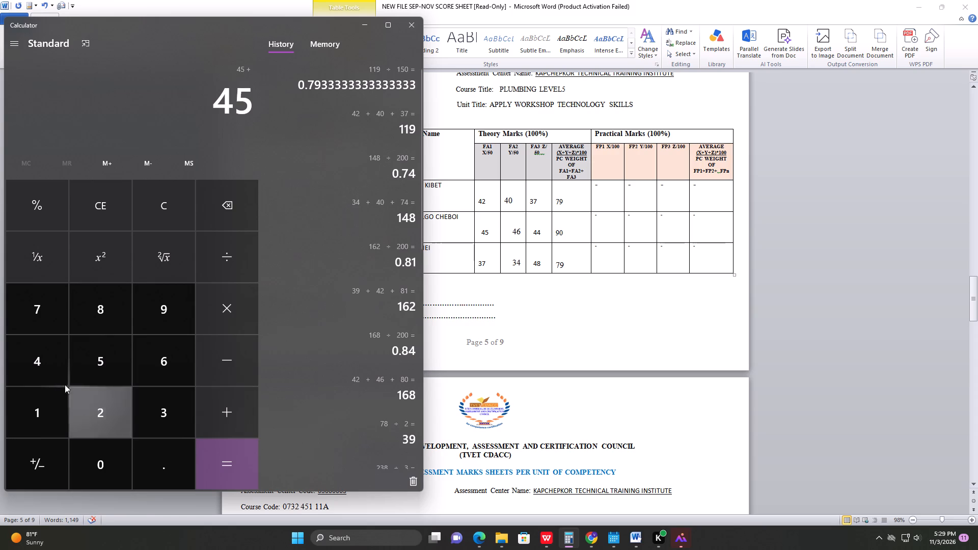
left_click(42, 362)
left_click(165, 357)
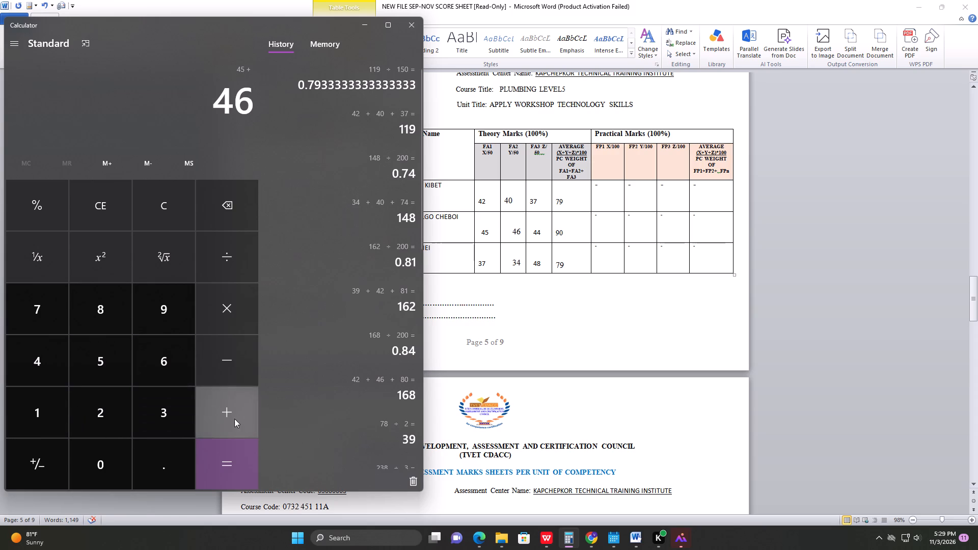
left_click(229, 413)
double_click(42, 349)
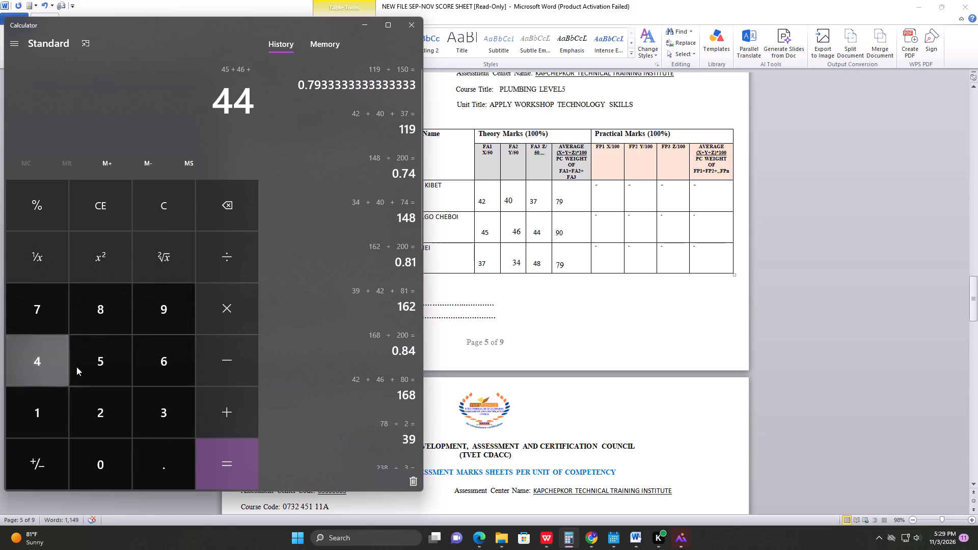
left_click(214, 452)
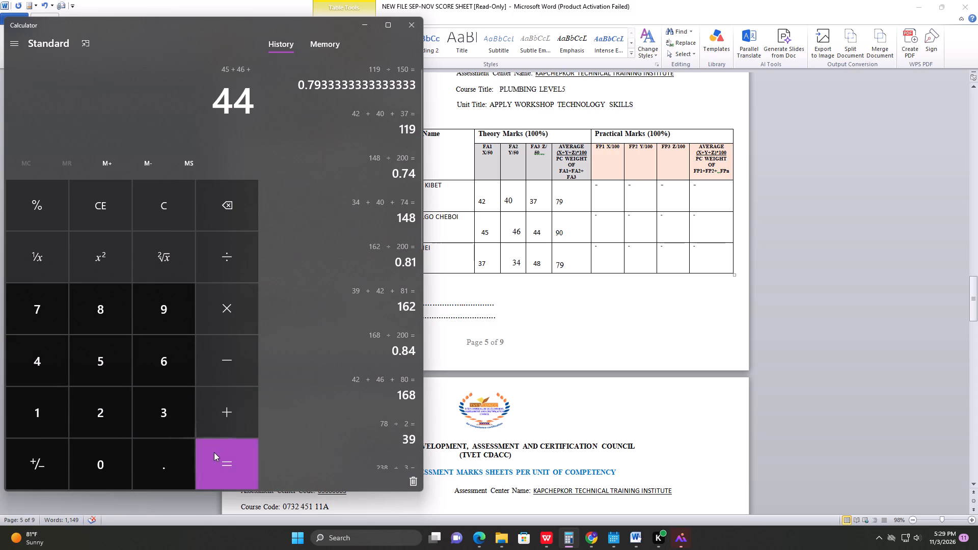
left_click(231, 259)
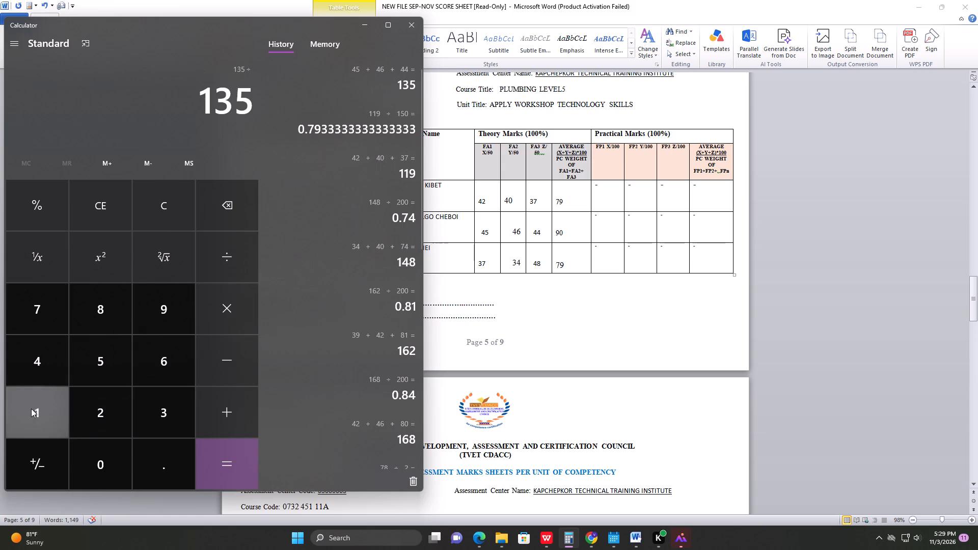
left_click_drag(32, 415, 36, 407)
left_click_drag(98, 367, 99, 376)
left_click(91, 468)
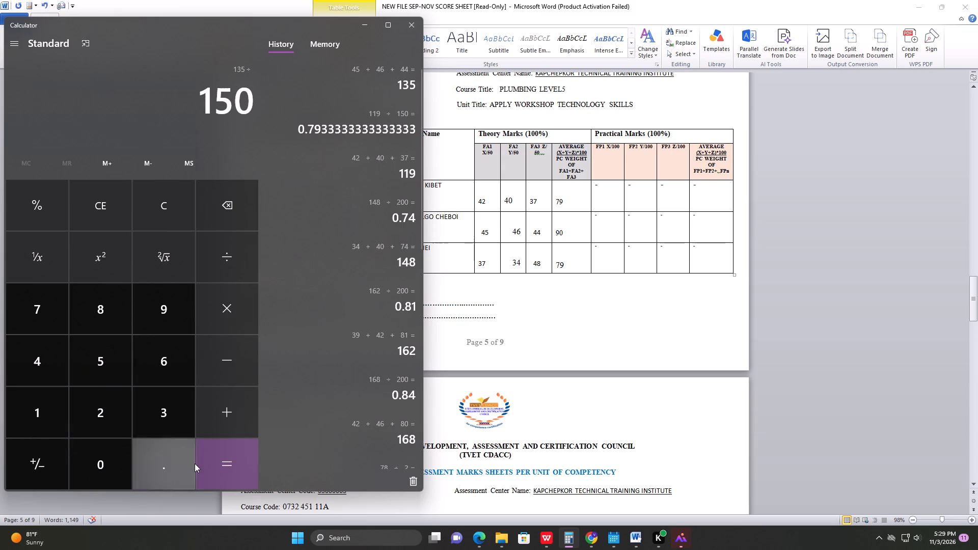
left_click(216, 459)
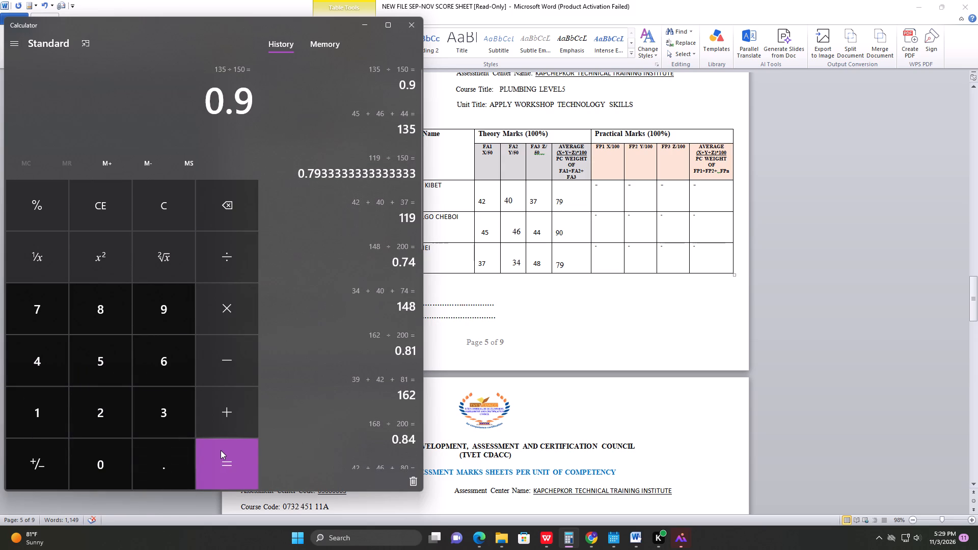
Back in the Word score sheet, set the row 1 candidate's FA1 mark to 46 in the page 4 Prepare for Material Testing table.
scroll(468, 403, "down", 1)
left_click(467, 394)
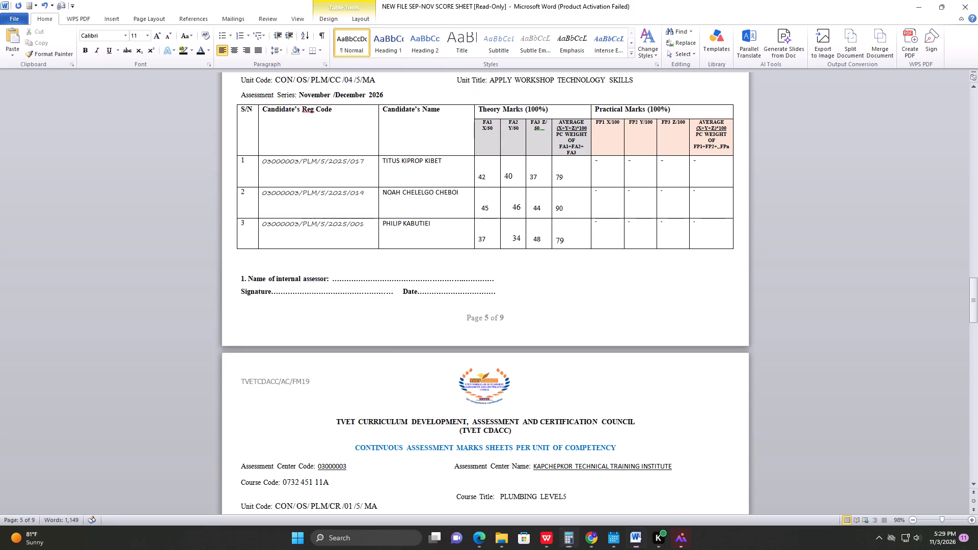
scroll(467, 392, "down", 10)
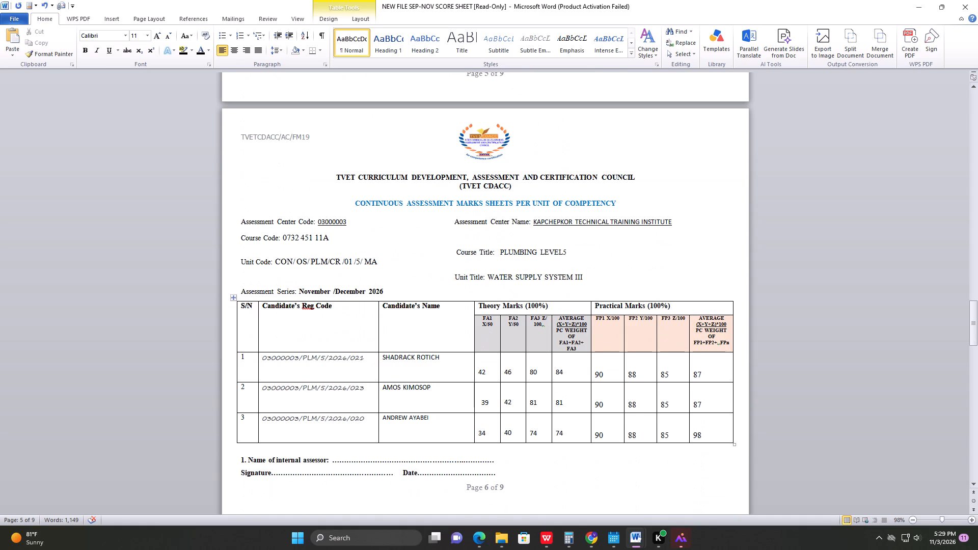
scroll(523, 366, "up", 5)
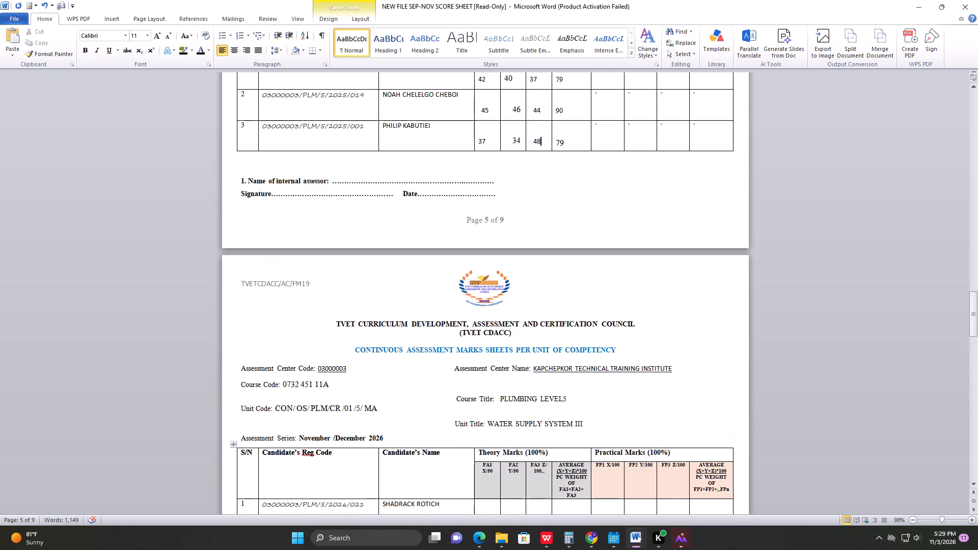
scroll(522, 364, "up", 20)
scroll(522, 364, "up", 9)
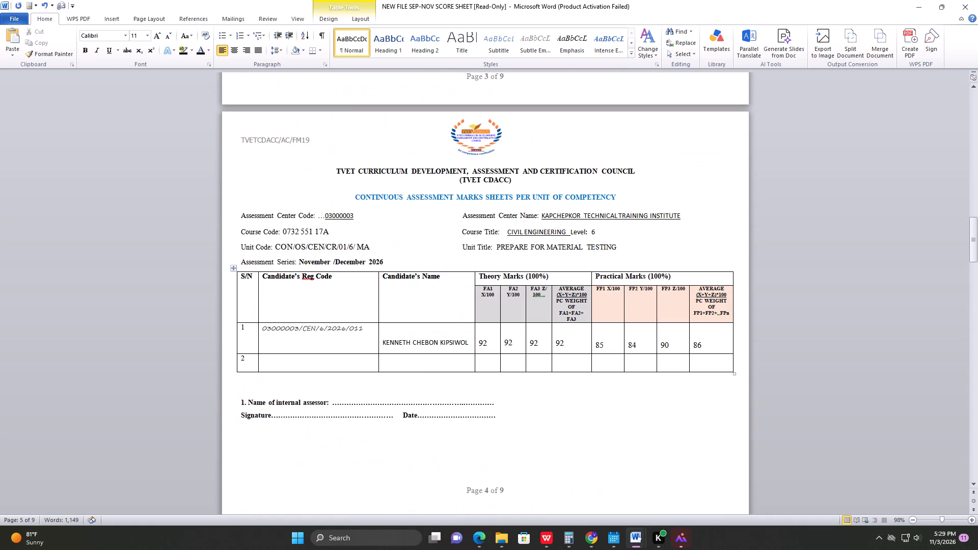
left_click(485, 344)
key("BackSpace")
key("BackSpace")
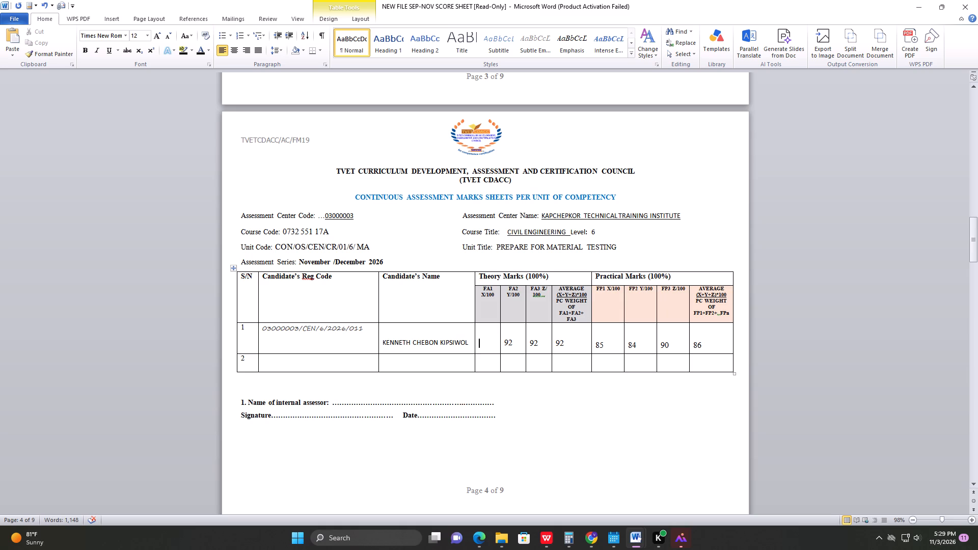
key("4")
key("6")
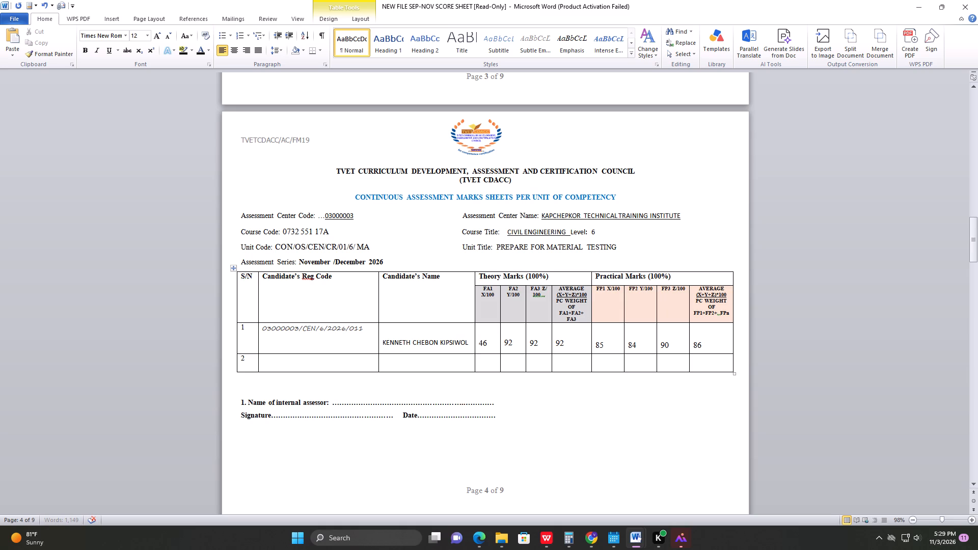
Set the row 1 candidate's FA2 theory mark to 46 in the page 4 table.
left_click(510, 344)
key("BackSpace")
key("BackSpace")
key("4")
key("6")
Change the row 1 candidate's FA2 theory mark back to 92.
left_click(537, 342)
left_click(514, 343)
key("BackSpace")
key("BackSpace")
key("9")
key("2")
Set the row 1 candidate's FA3 theory mark to 46 in the page 4 table.
left_click(538, 344)
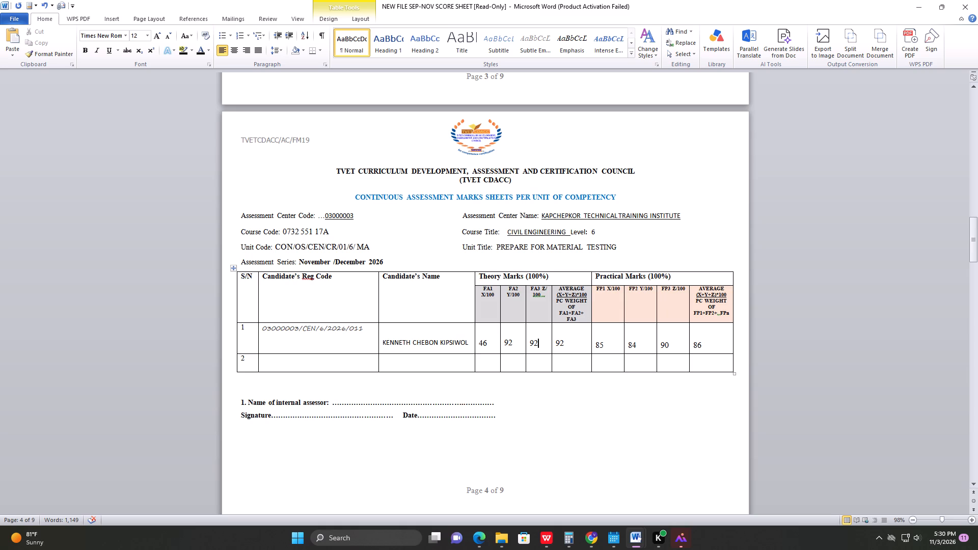
key("BackSpace")
key("BackSpace")
key("4")
key("6")
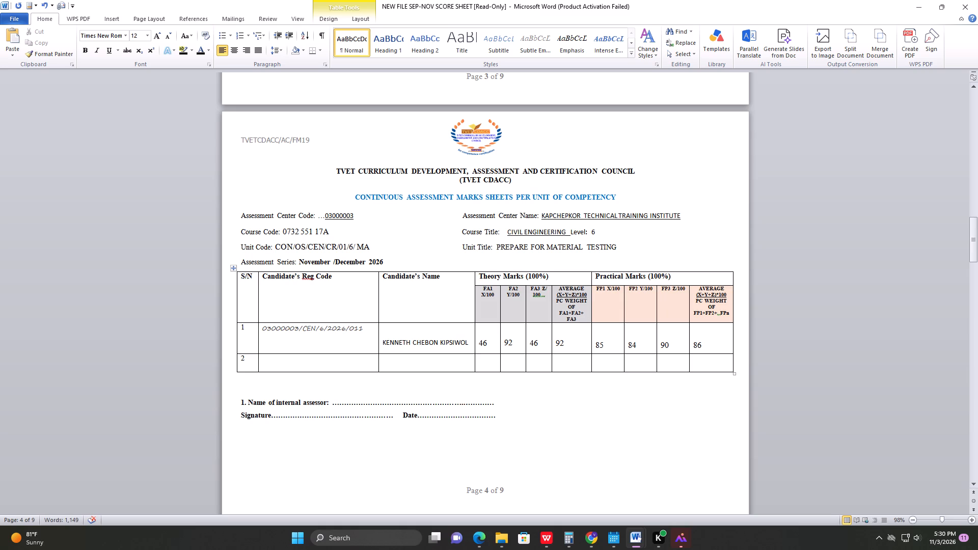
Change the FA3 maximum mark in the page 4 table heading to 50.
left_click(540, 299)
key("BackSpace")
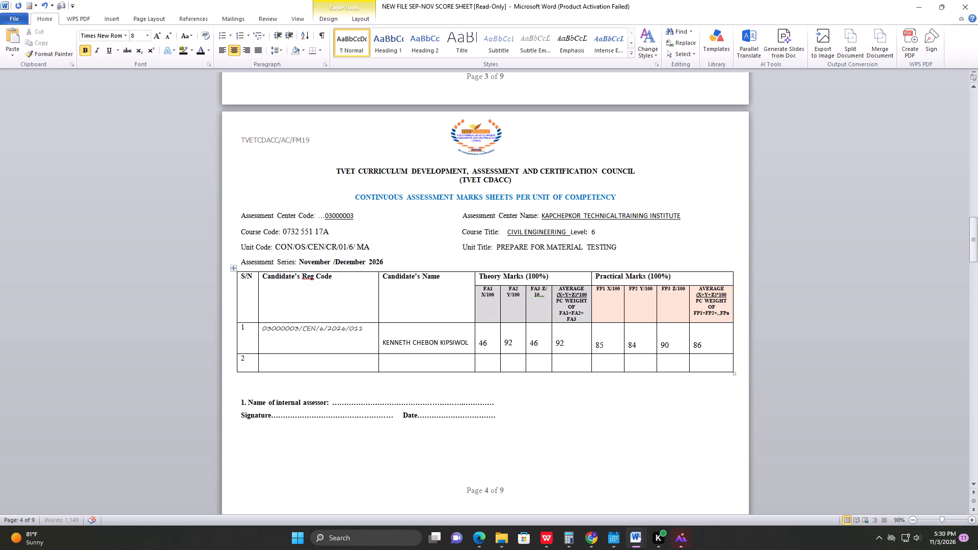
key("BackSpace")
key("BackSpace")
key("5")
key("0")
Change the FA1 maximum mark in the page 4 table heading to 50, so it reads X/50.
left_click(491, 296)
key("BackSpace")
key("BackSpace")
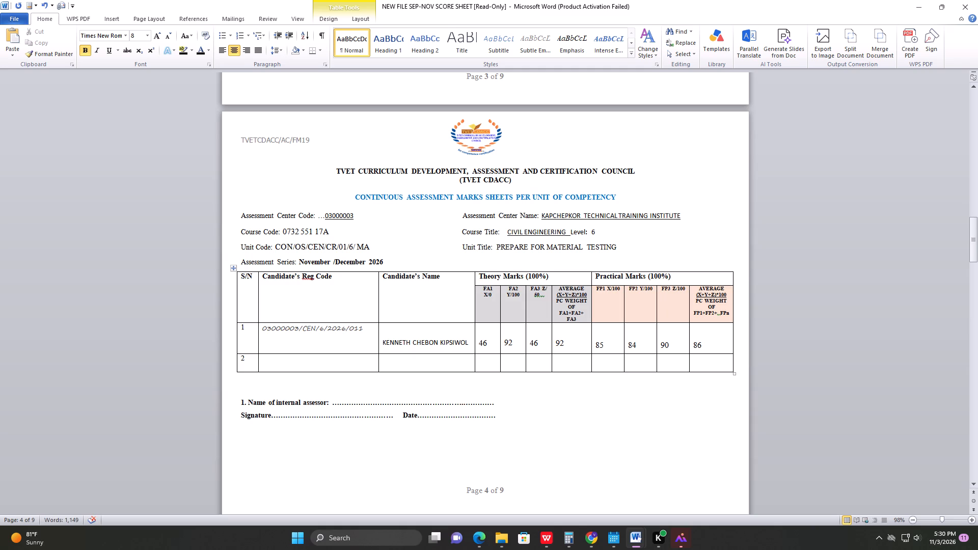
key("5")
Switch to Calculator, add the theory marks 46, 92 and 46, and divide the sum by 200.
left_click(567, 538)
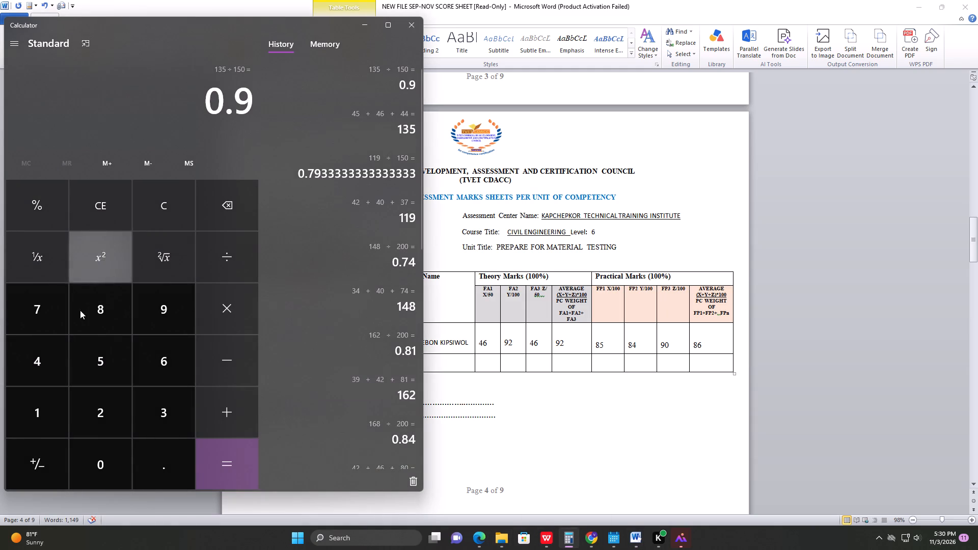
left_click(34, 361)
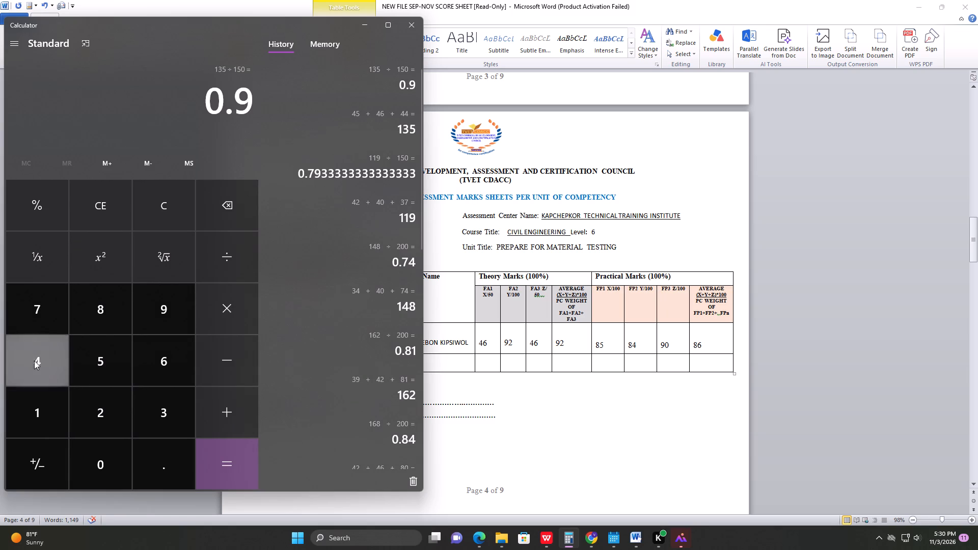
left_click(157, 356)
left_click(223, 418)
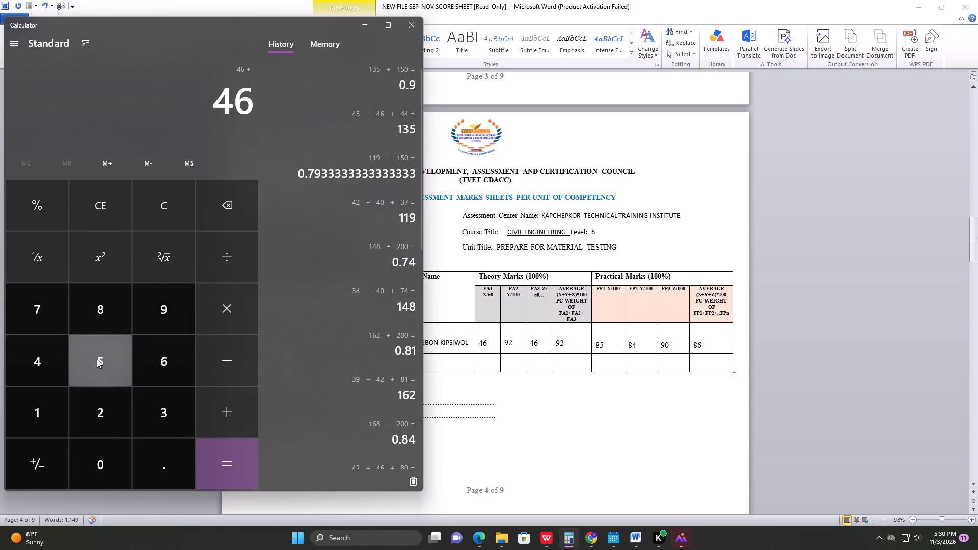
left_click(166, 321)
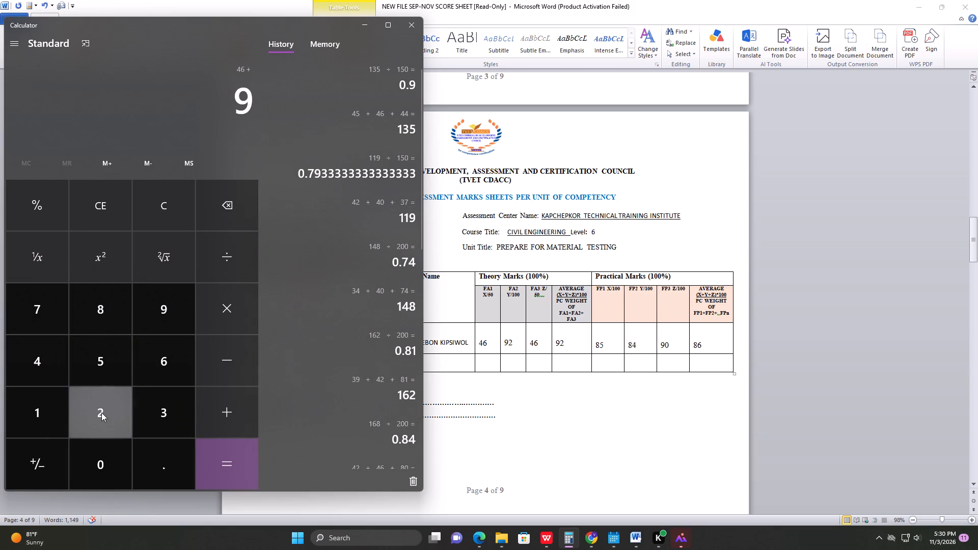
left_click_drag(101, 413, 102, 407)
left_click(224, 404)
left_click_drag(38, 349, 44, 351)
left_click(160, 355)
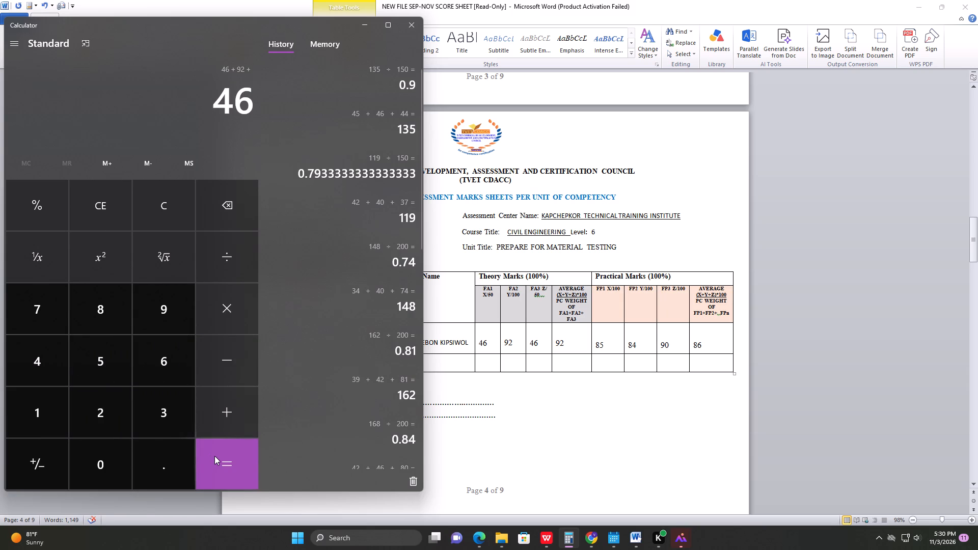
left_click(214, 456)
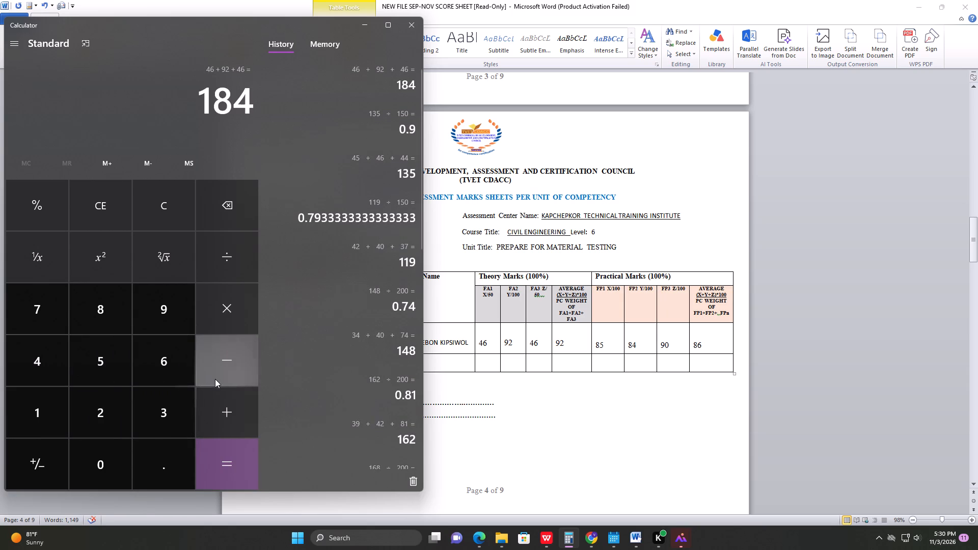
left_click(231, 262)
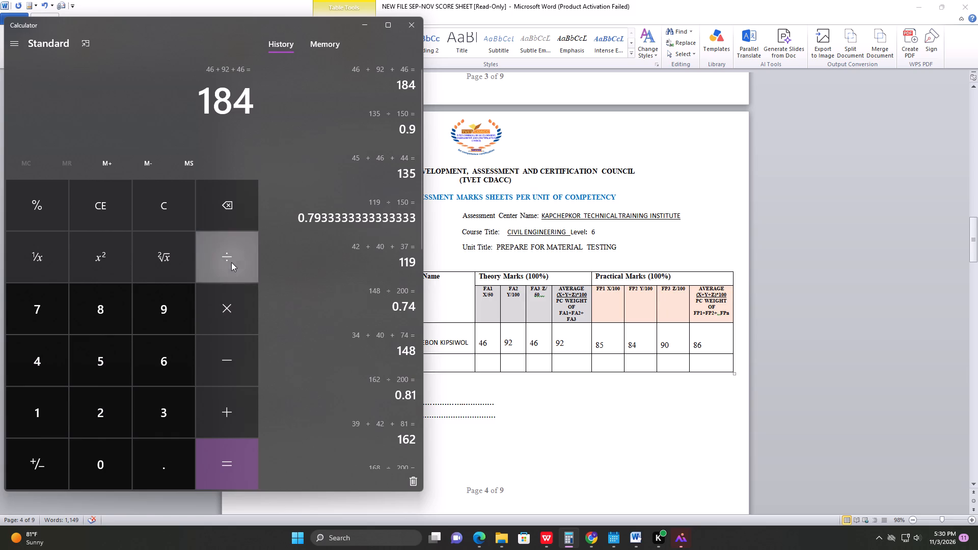
left_click(107, 410)
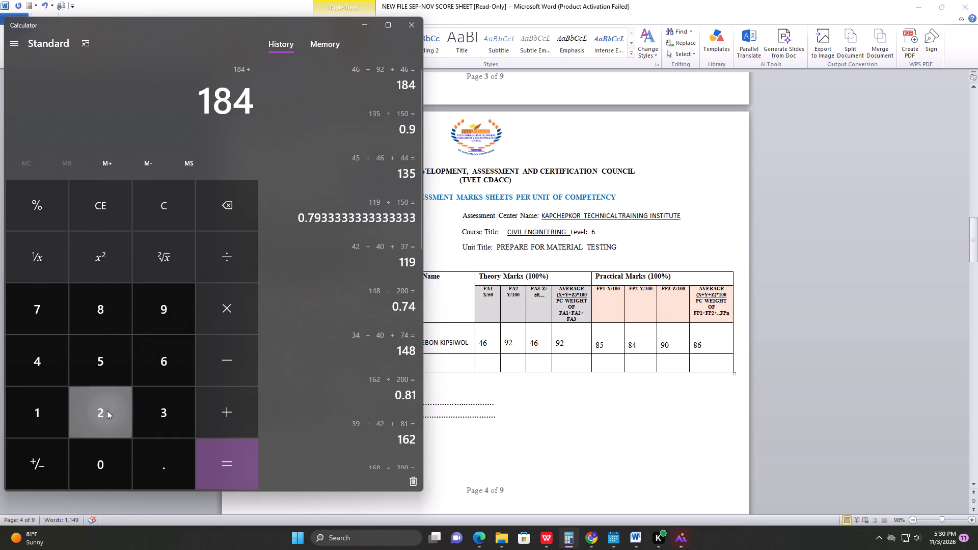
double_click(90, 468)
left_click(235, 470)
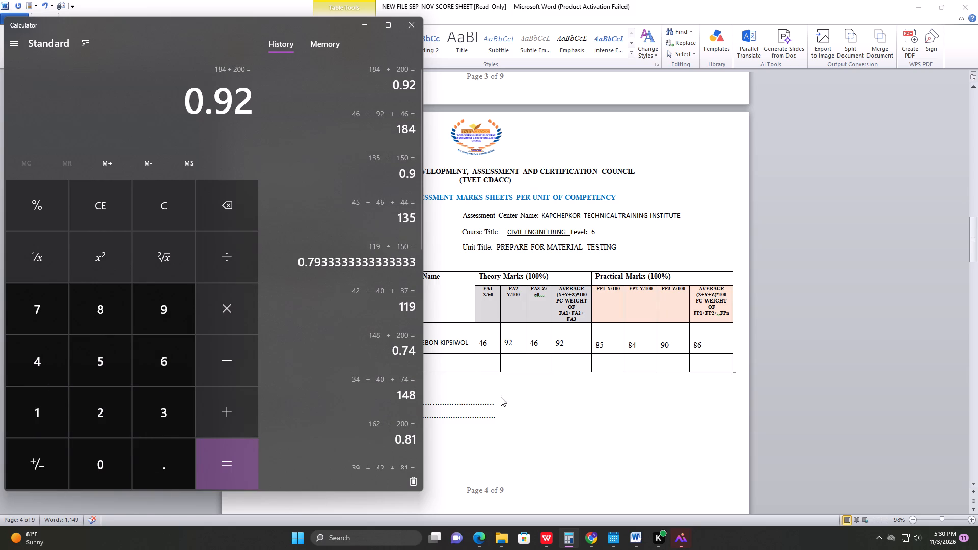
Back in the Word score sheet, set the row 1 candidate's FP1 practical mark to 40 in the page 4 table.
left_click(605, 344)
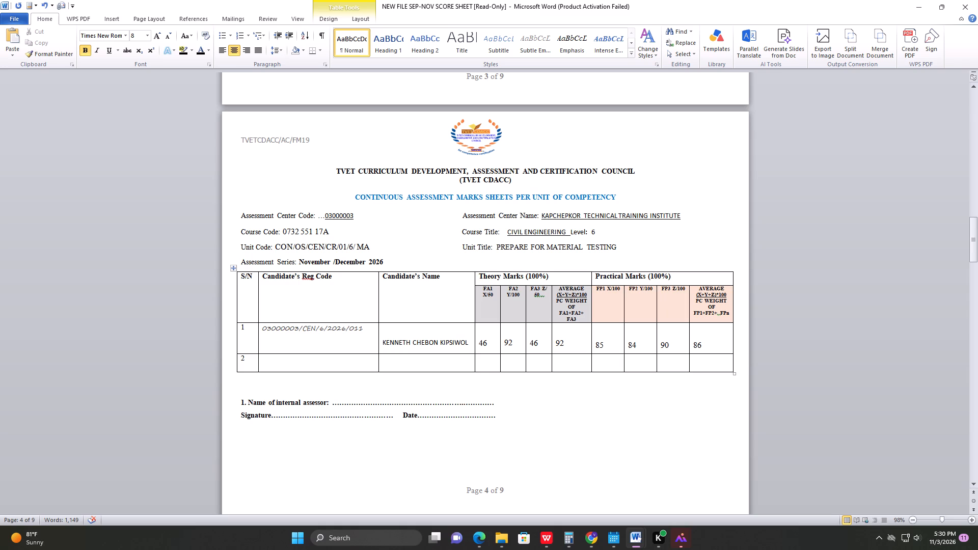
left_click(602, 344)
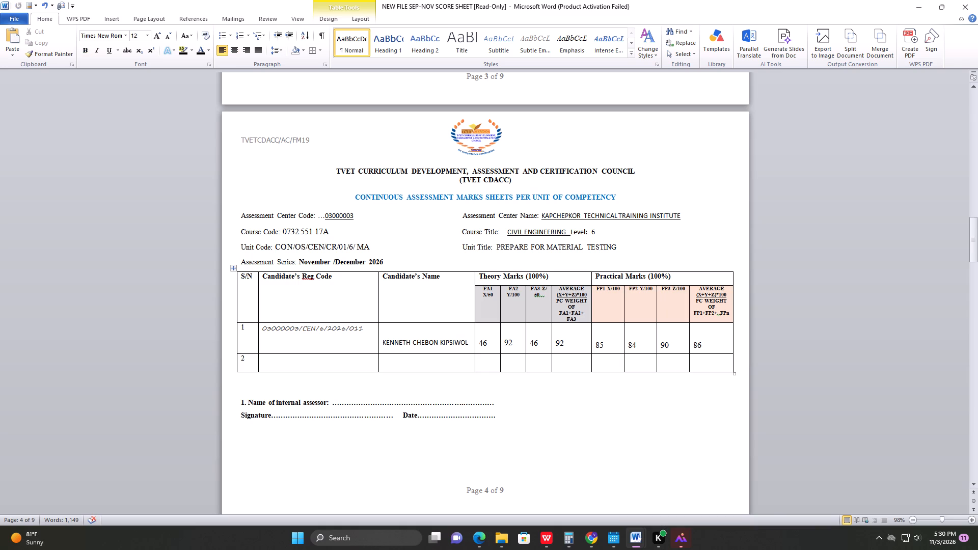
key("BackSpace")
key("BackSpace")
key("4")
key("0")
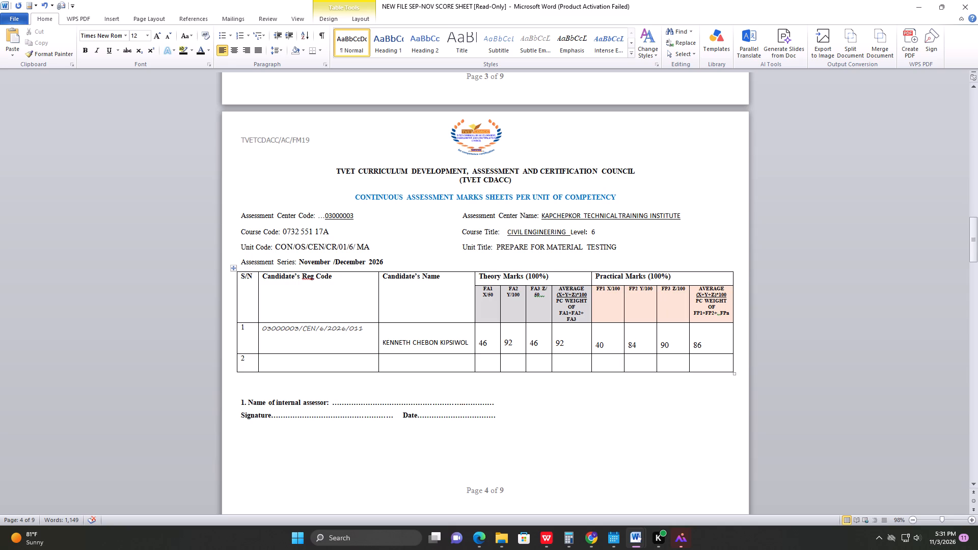
Set the row 1 candidate's FP2 practical mark to 51 in the page 4 table.
left_click(639, 345)
key("BackSpace")
key("BackSpace")
key("5")
key("1")
Set the row 1 candidate's FP3 practical mark to 73 in the page 4 table.
left_click(670, 342)
key("BackSpace")
key("BackSpace")
key("7")
key("3")
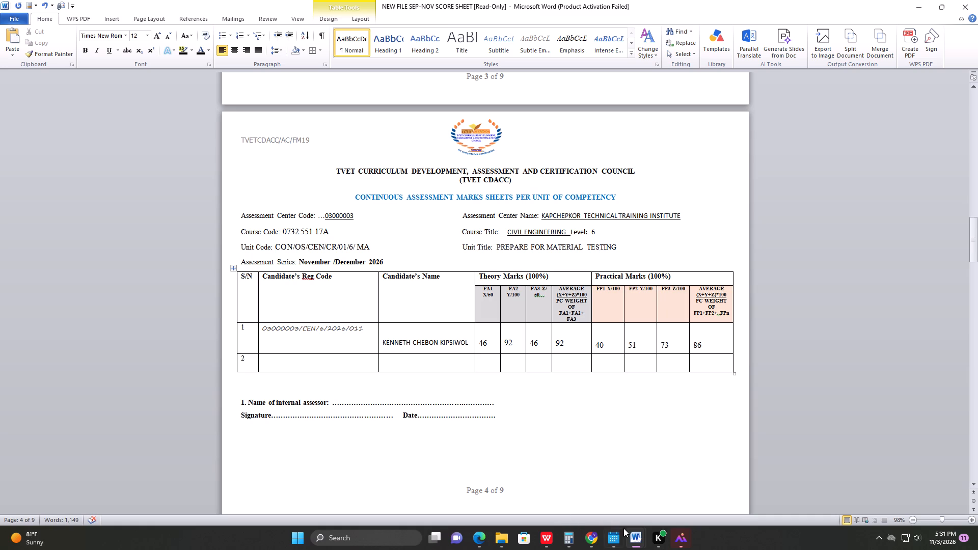
Switch to Calculator and add the practical marks 40, 51 and 73.
left_click(568, 539)
left_click(568, 538)
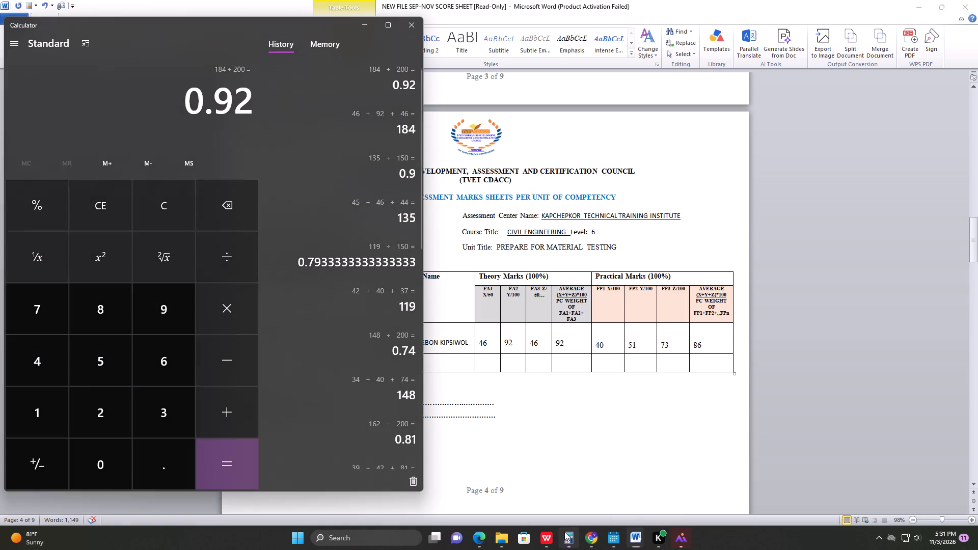
left_click(41, 356)
left_click_drag(95, 464, 98, 459)
left_click(216, 405)
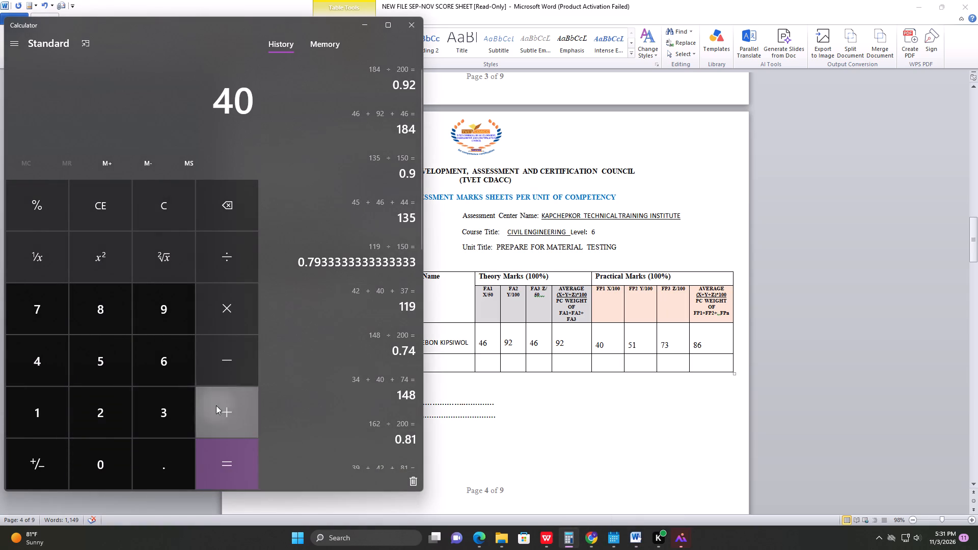
left_click(98, 358)
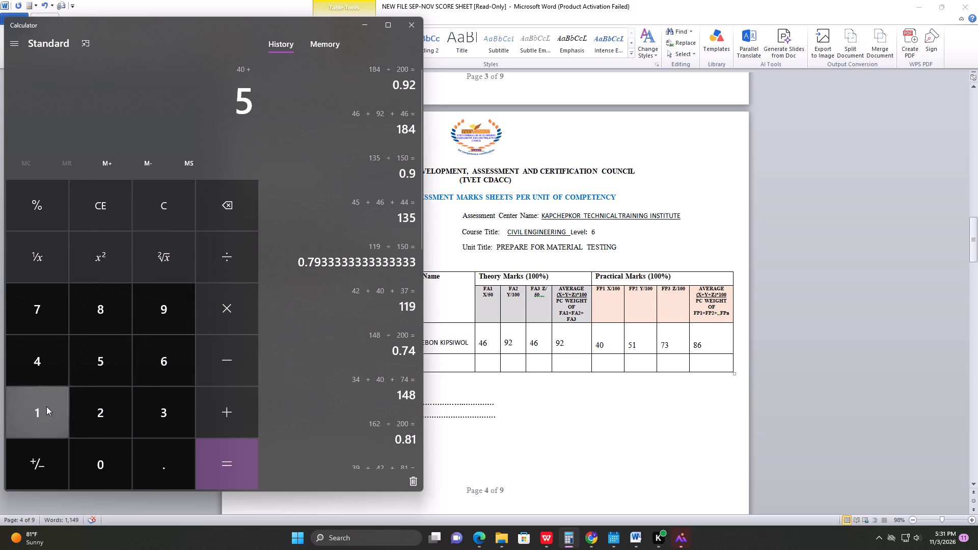
left_click(46, 407)
left_click(225, 416)
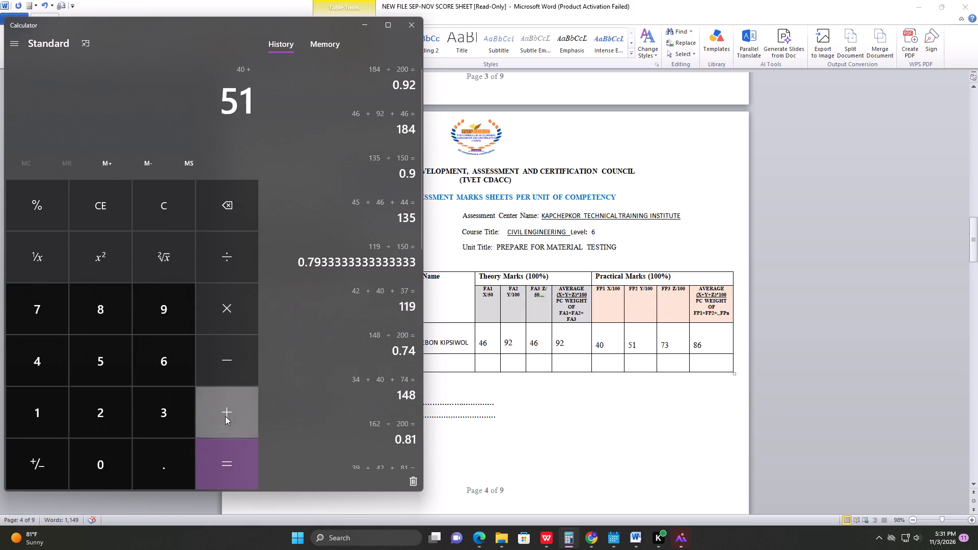
left_click(44, 314)
left_click(168, 418)
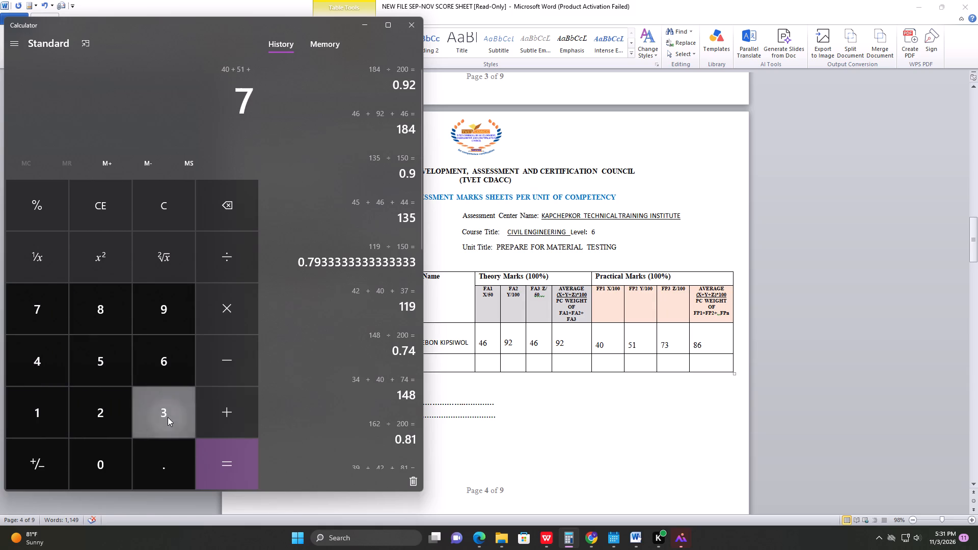
left_click(230, 465)
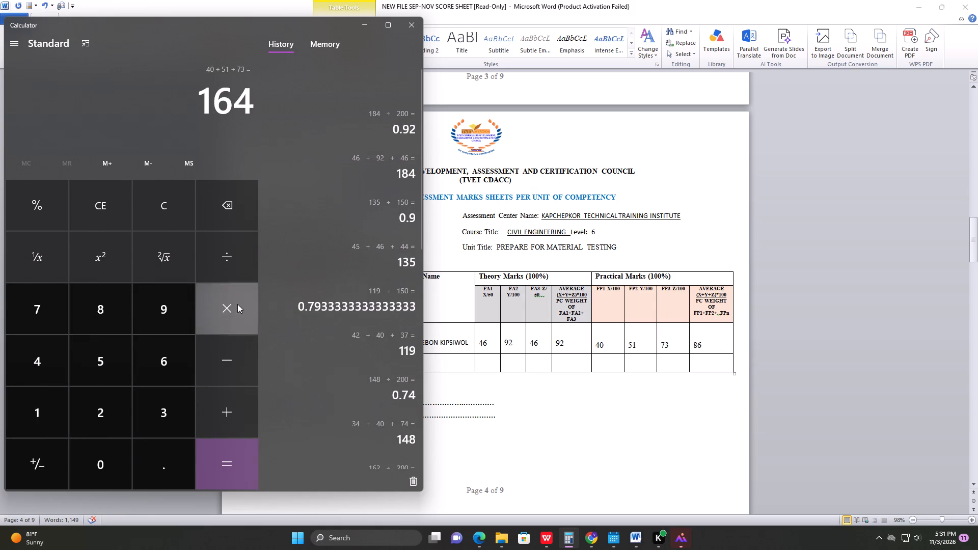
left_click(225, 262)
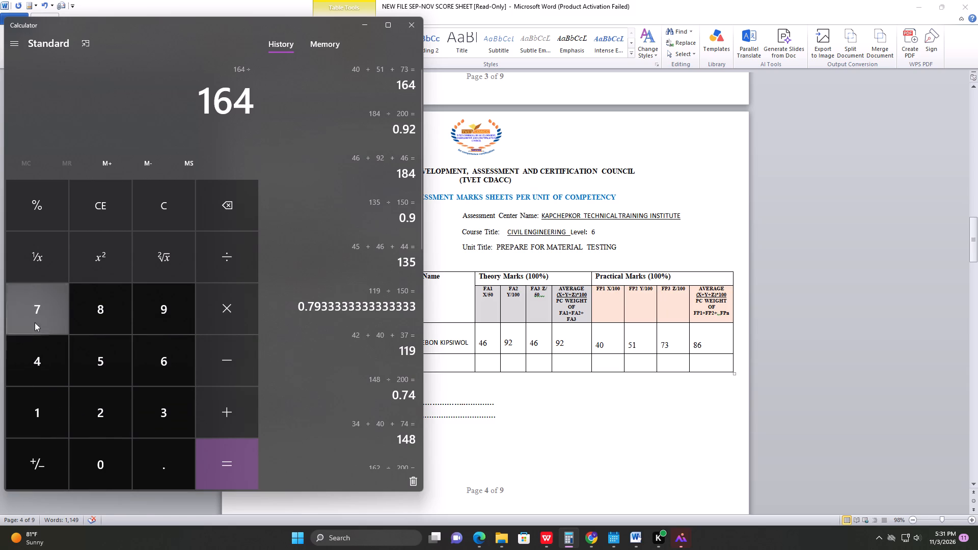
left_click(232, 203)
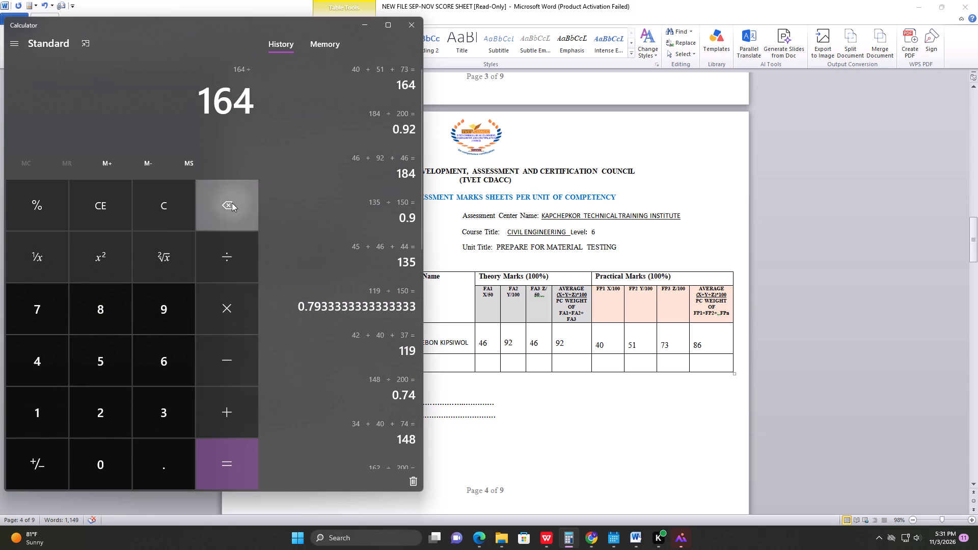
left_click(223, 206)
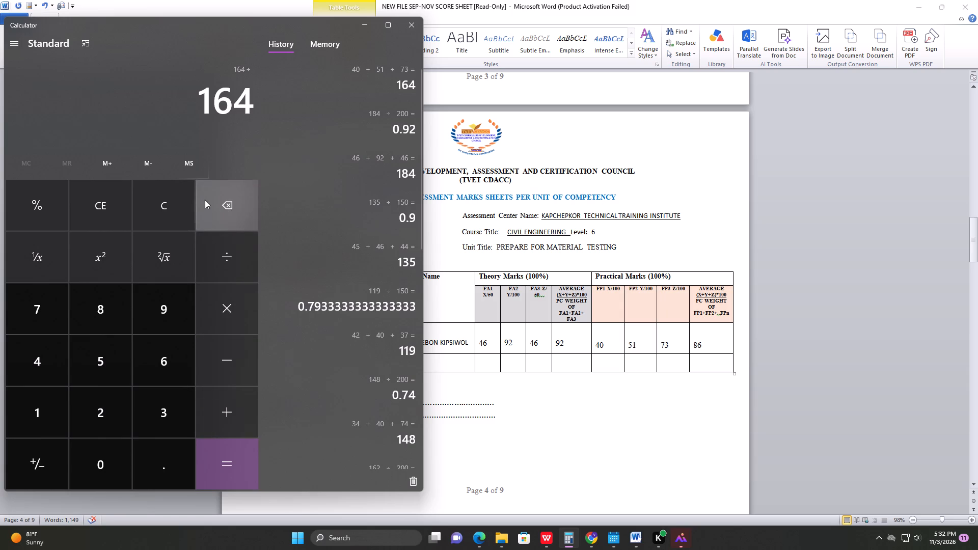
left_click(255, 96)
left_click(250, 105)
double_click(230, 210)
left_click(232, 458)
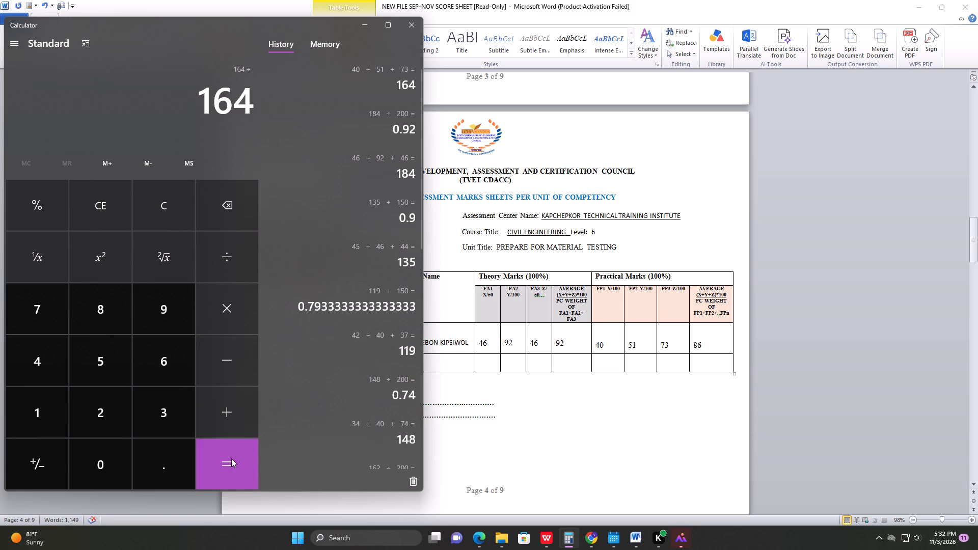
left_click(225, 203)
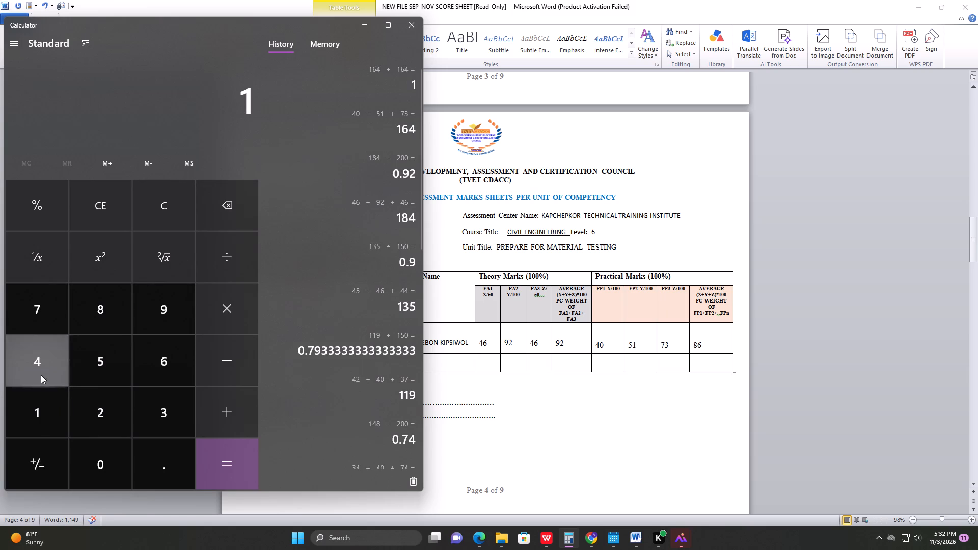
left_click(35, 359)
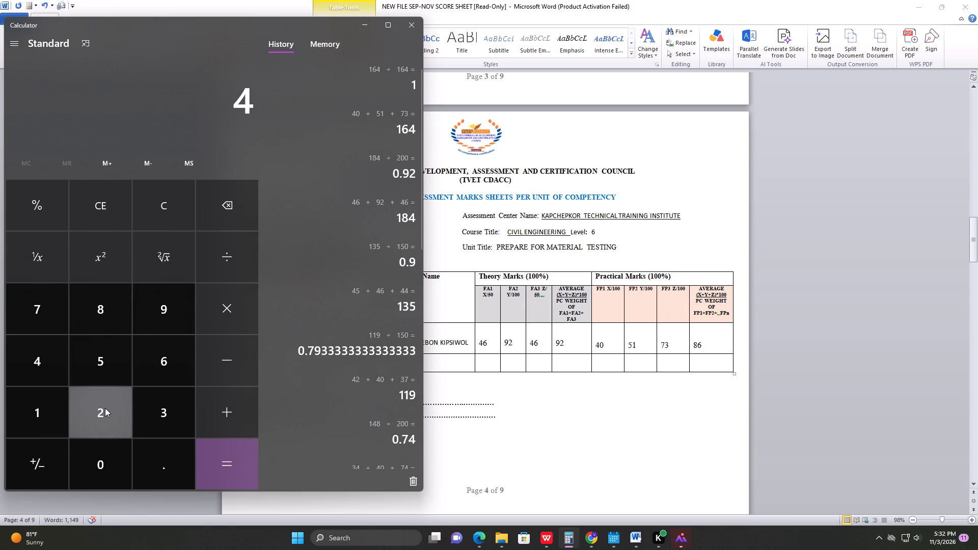
Back in the Word score sheet, undo the row 1 candidate's FP3, FP2 and FP1 practical mark changes in the page 4 table.
left_click(482, 383)
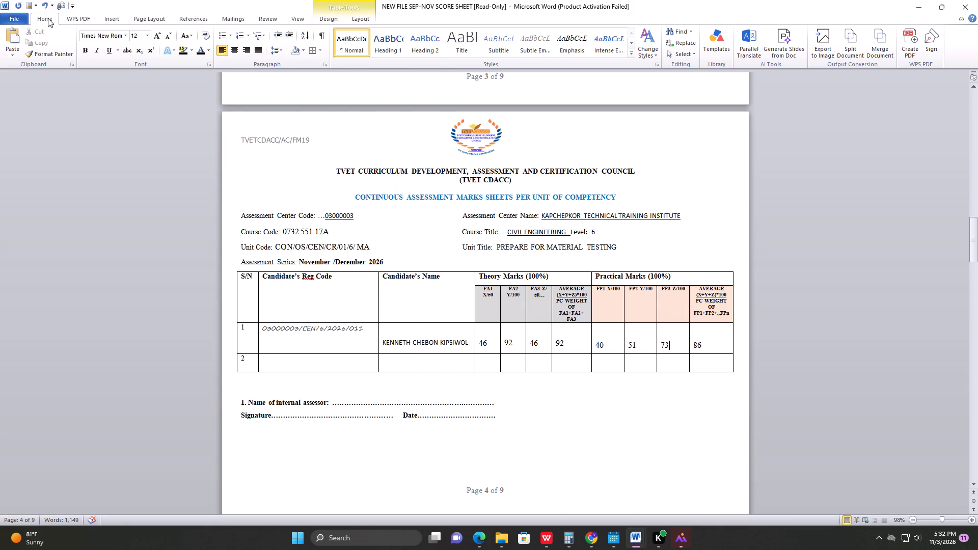
left_click(44, 4)
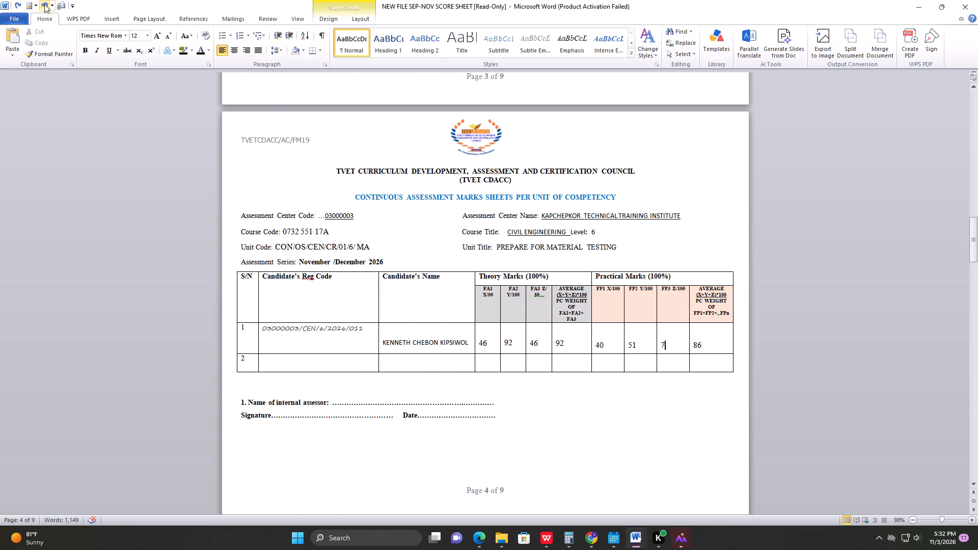
triple_click(44, 4)
triple_click(44, 4)
double_click(44, 4)
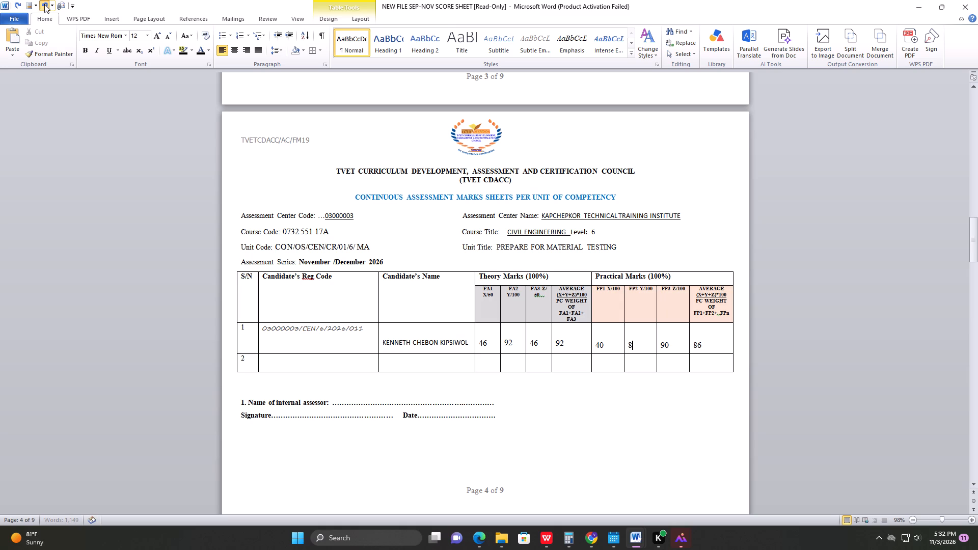
left_click(44, 6)
left_click(44, 6)
left_click(44, 6)
left_click(317, 387)
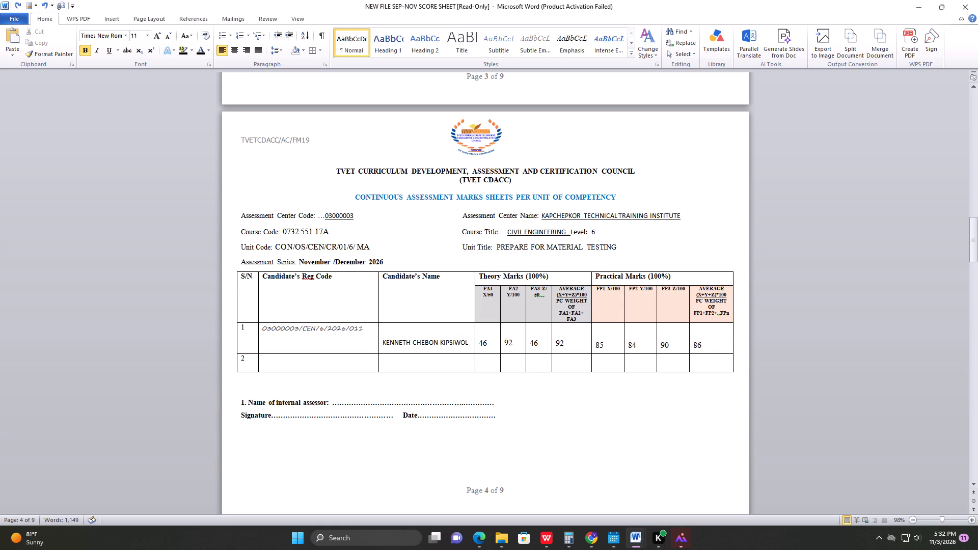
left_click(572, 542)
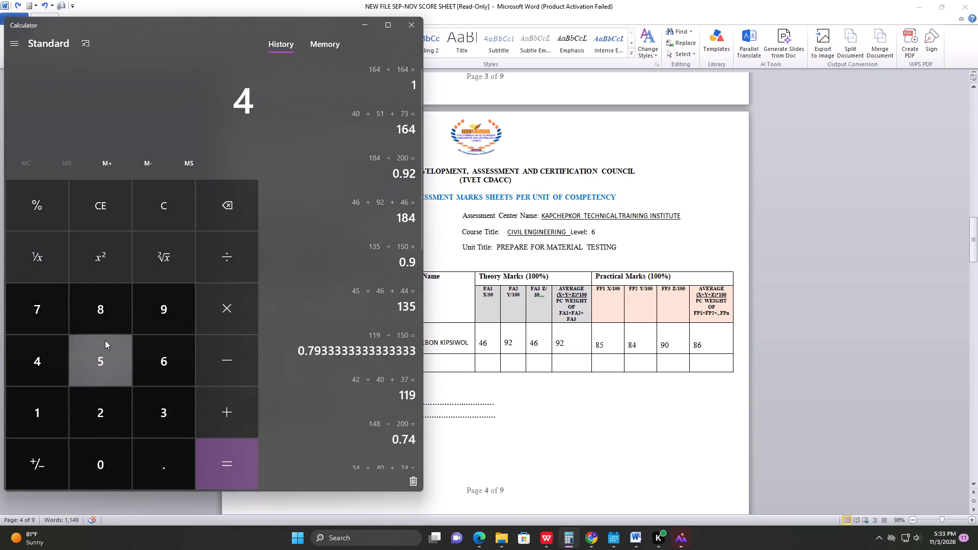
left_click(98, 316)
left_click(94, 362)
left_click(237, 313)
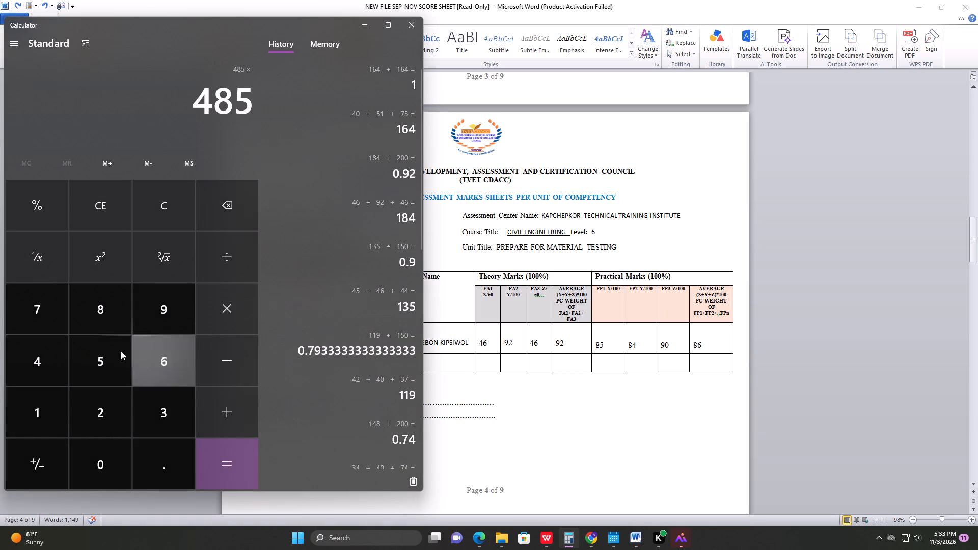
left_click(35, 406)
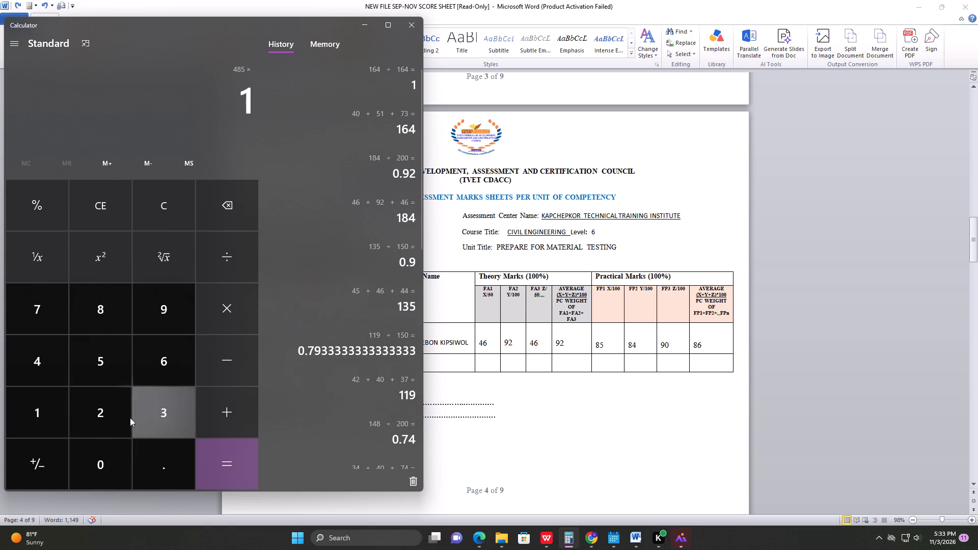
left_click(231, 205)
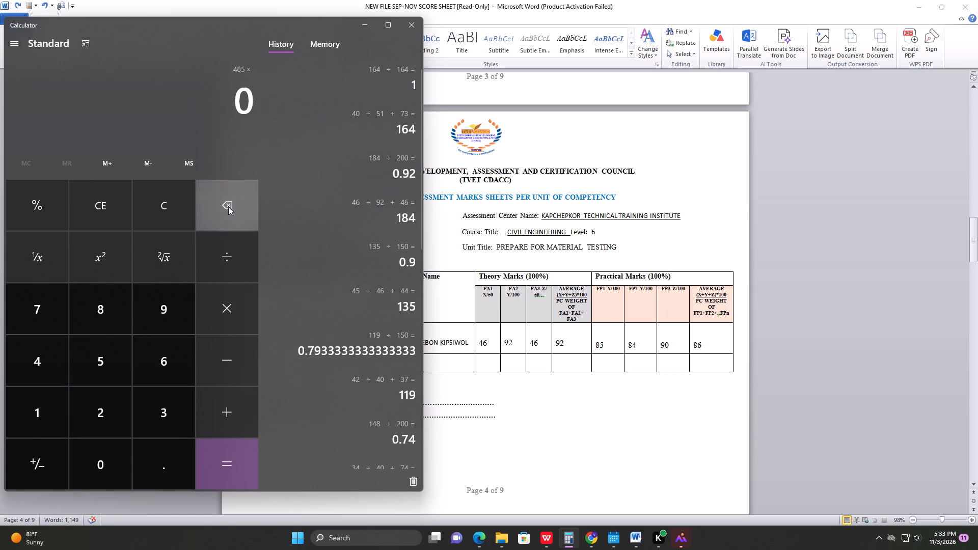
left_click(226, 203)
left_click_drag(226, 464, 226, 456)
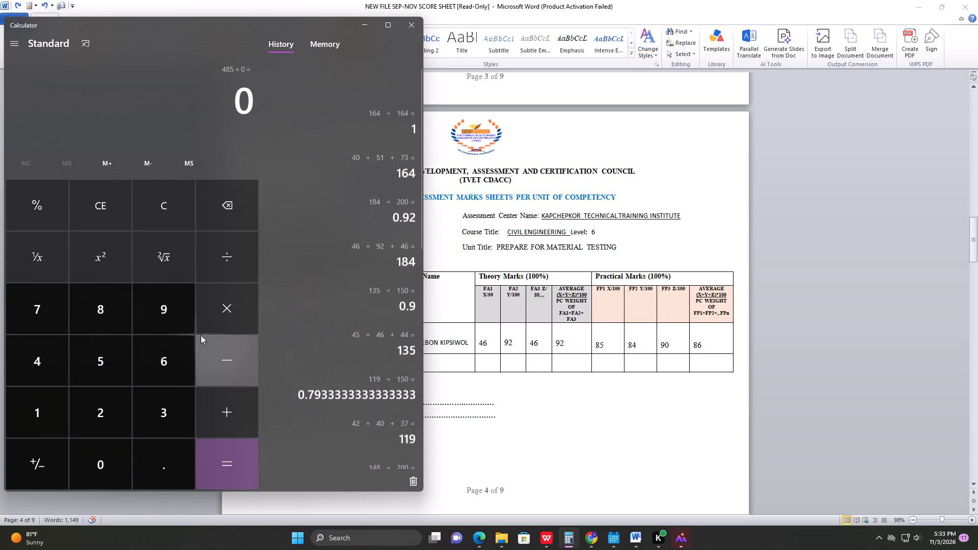
In Calculator, multiply the FP1 practical mark 85 by 100 and divide the product by 40.
left_click(102, 318)
left_click(100, 358)
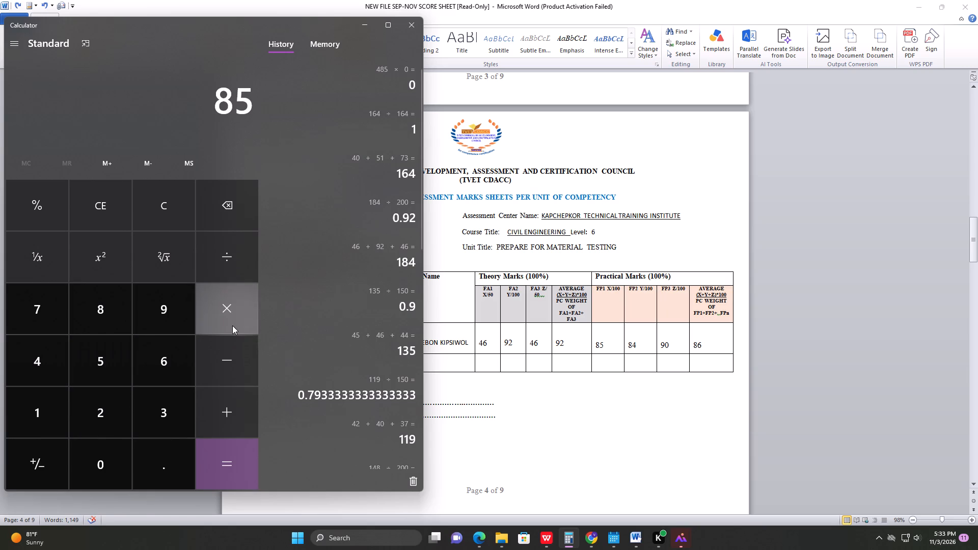
left_click(232, 317)
left_click(49, 405)
double_click(95, 461)
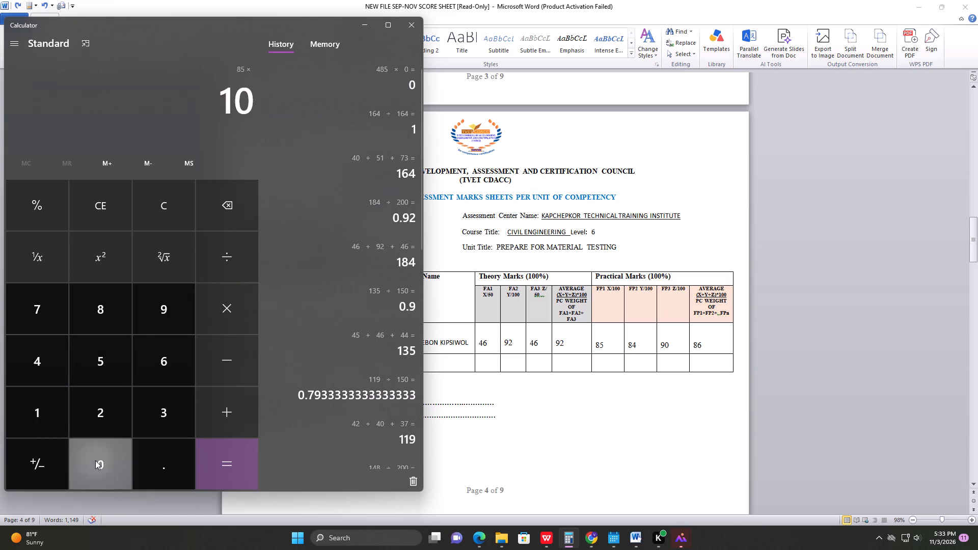
left_click_drag(219, 461, 219, 455)
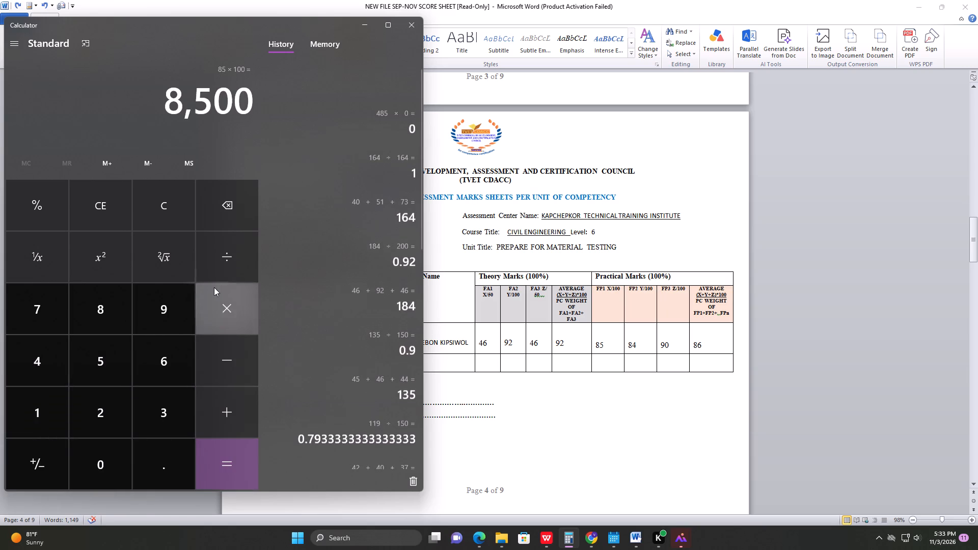
left_click(230, 258)
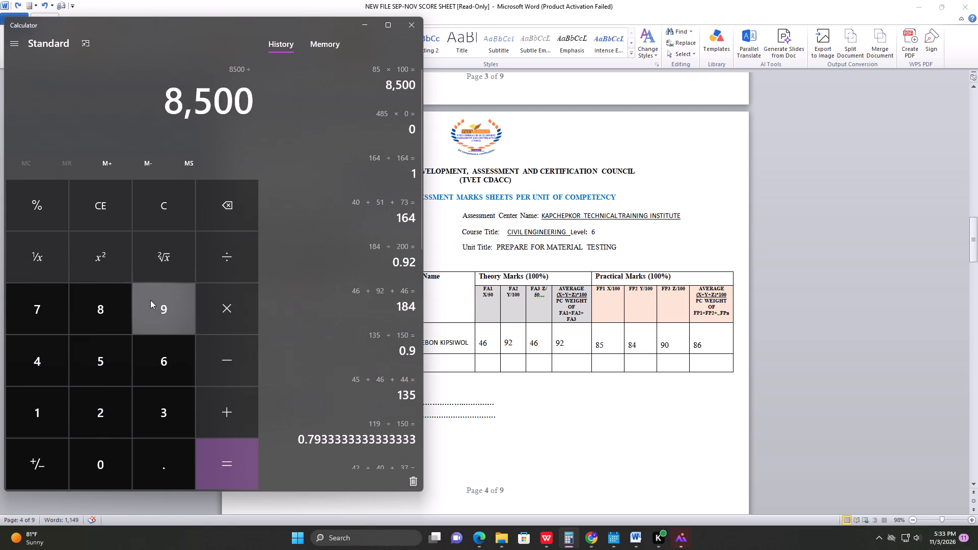
left_click(52, 352)
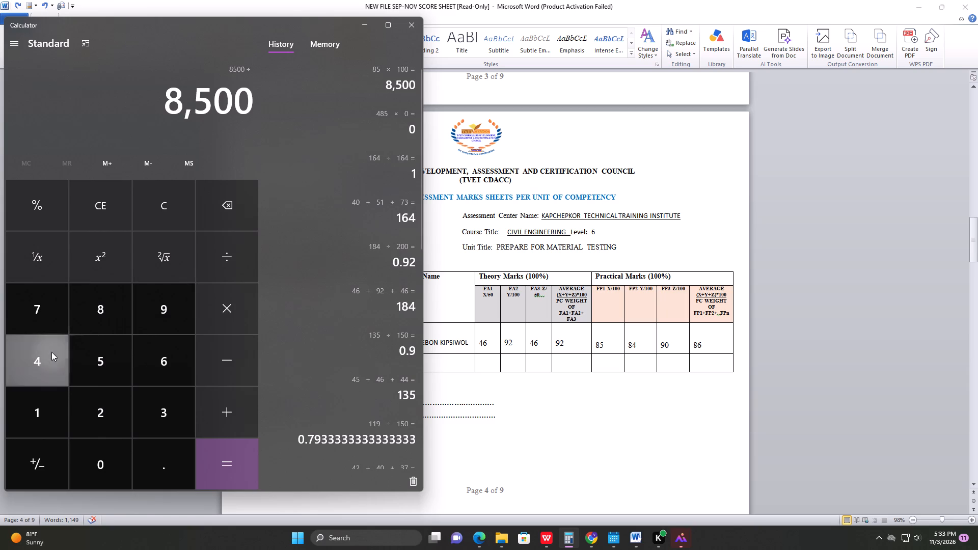
left_click(92, 464)
left_click(214, 460)
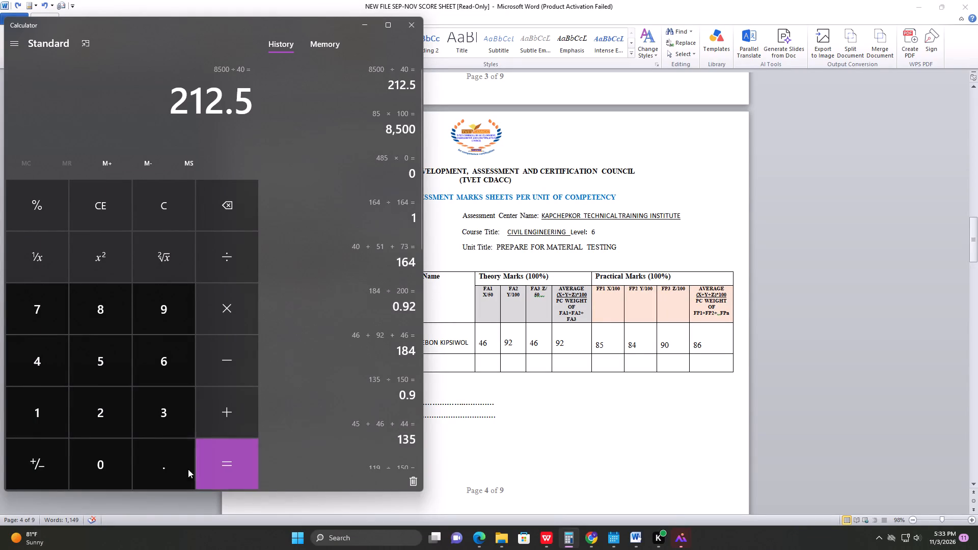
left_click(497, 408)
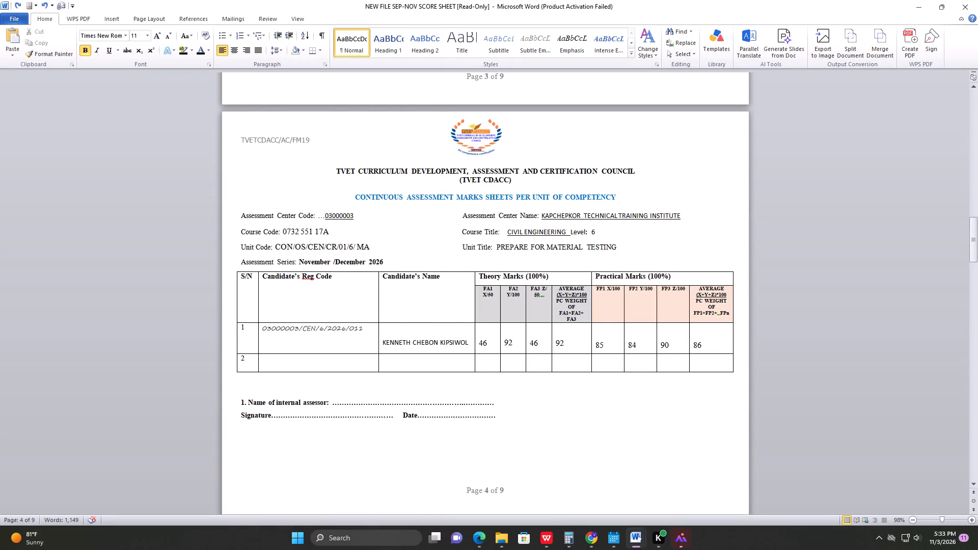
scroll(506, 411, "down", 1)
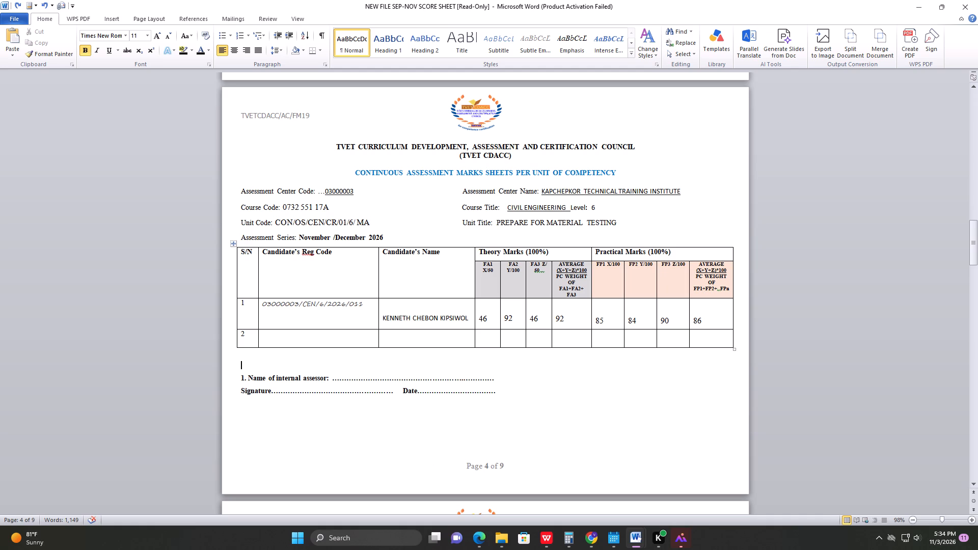
In Calculator, multiply the FP1 practical mark 85 by 40 and divide the product by 4500.
left_click(566, 536)
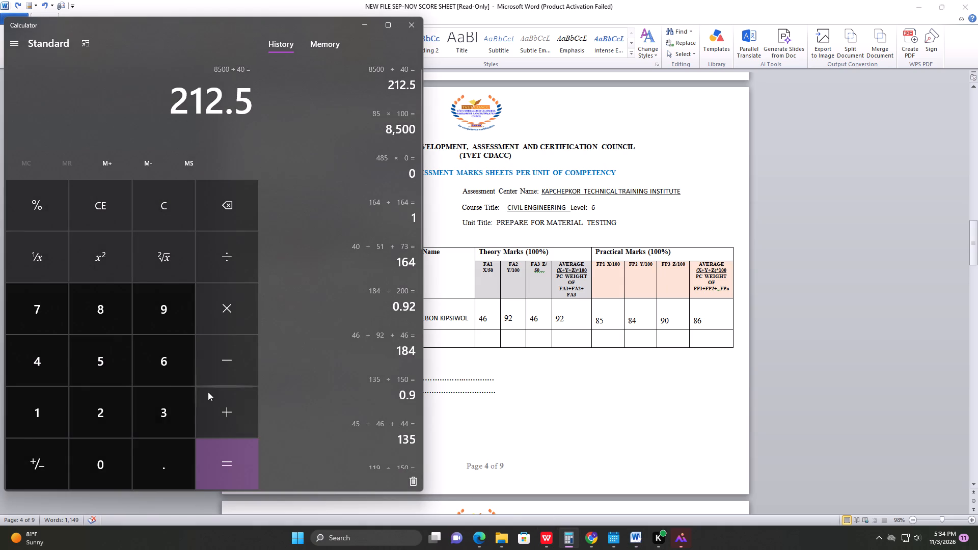
left_click_drag(119, 315, 117, 323)
left_click(105, 367)
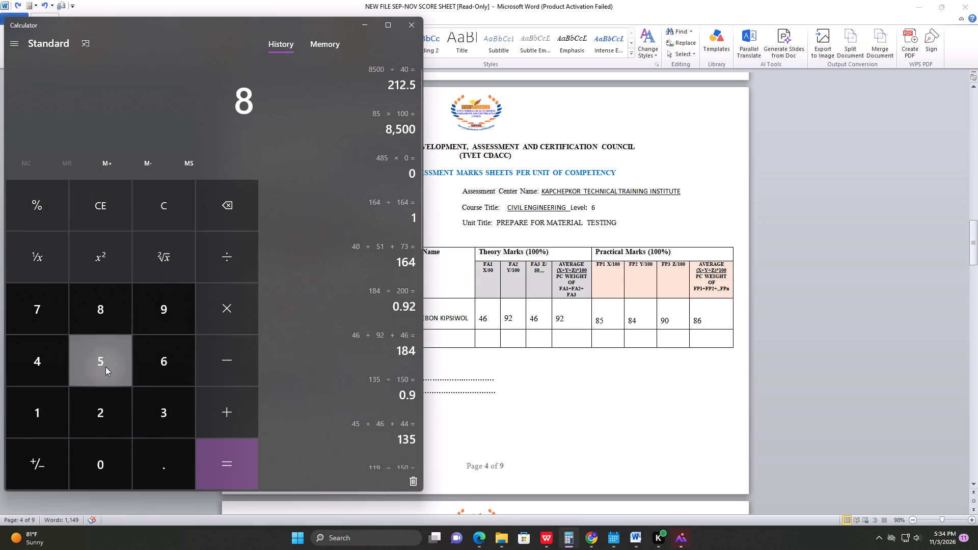
left_click(227, 320)
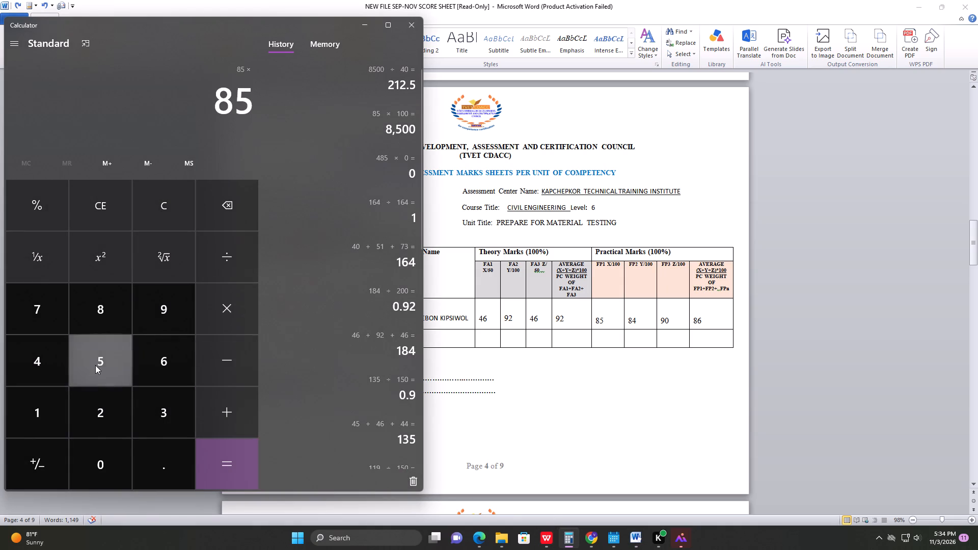
left_click(35, 363)
left_click(95, 455)
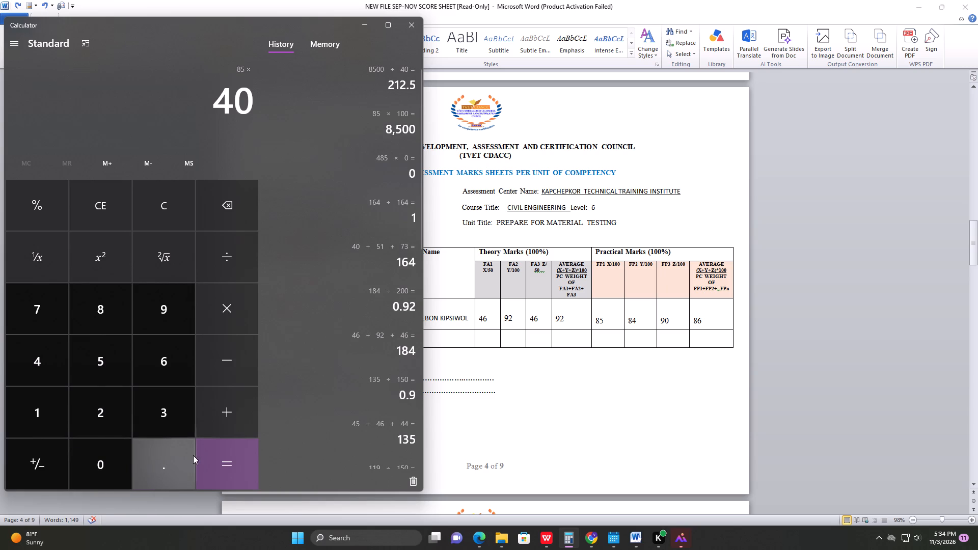
left_click(226, 469)
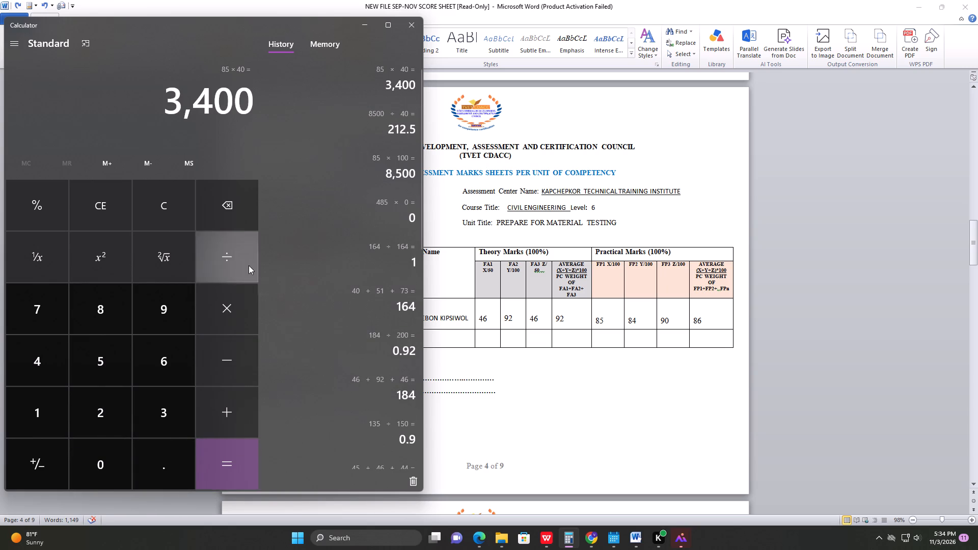
left_click(237, 258)
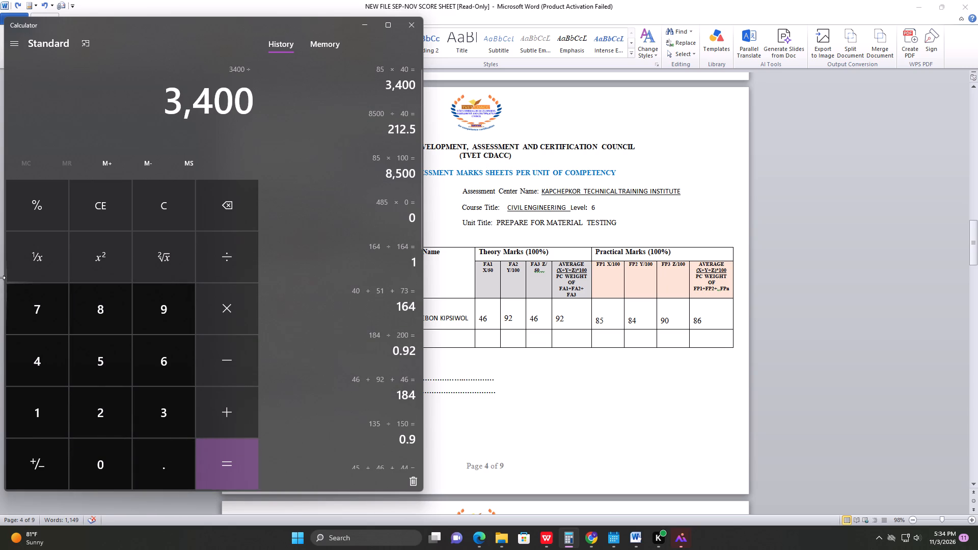
left_click_drag(31, 359, 37, 357)
left_click(90, 355)
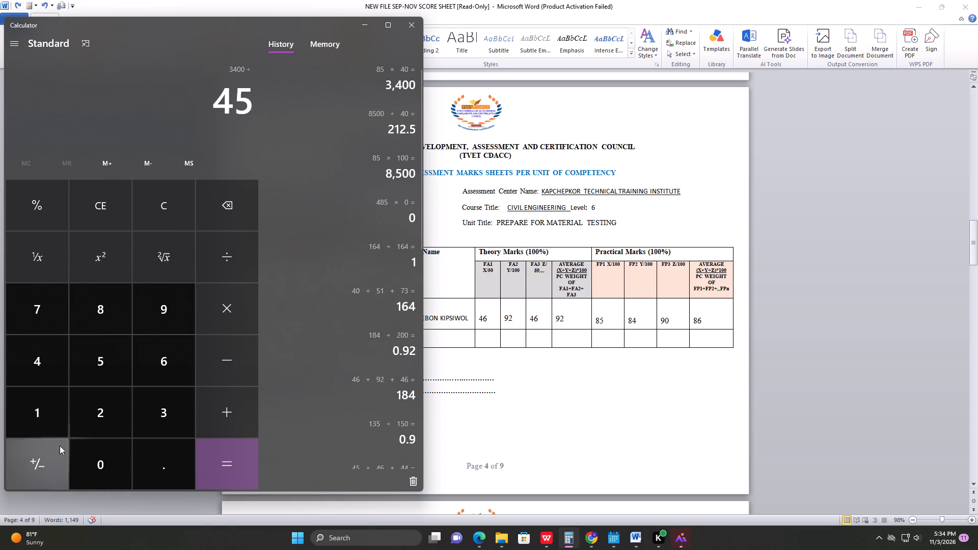
left_click(86, 458)
left_click(86, 458)
left_click(229, 475)
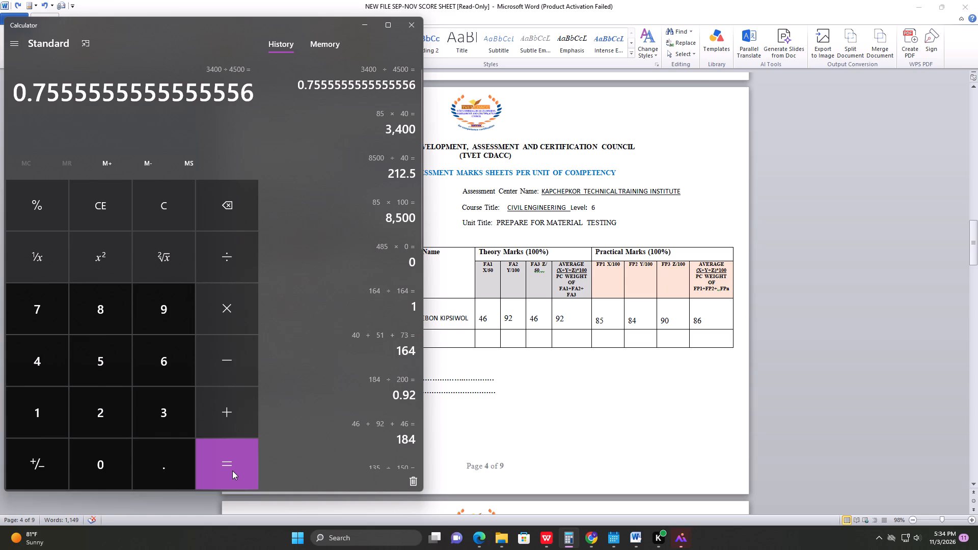
Back in the Word score sheet, set the row 1 candidate's FP1 practical mark to 34 in the page 4 table.
left_click_drag(605, 315, 602, 321)
left_click(604, 322)
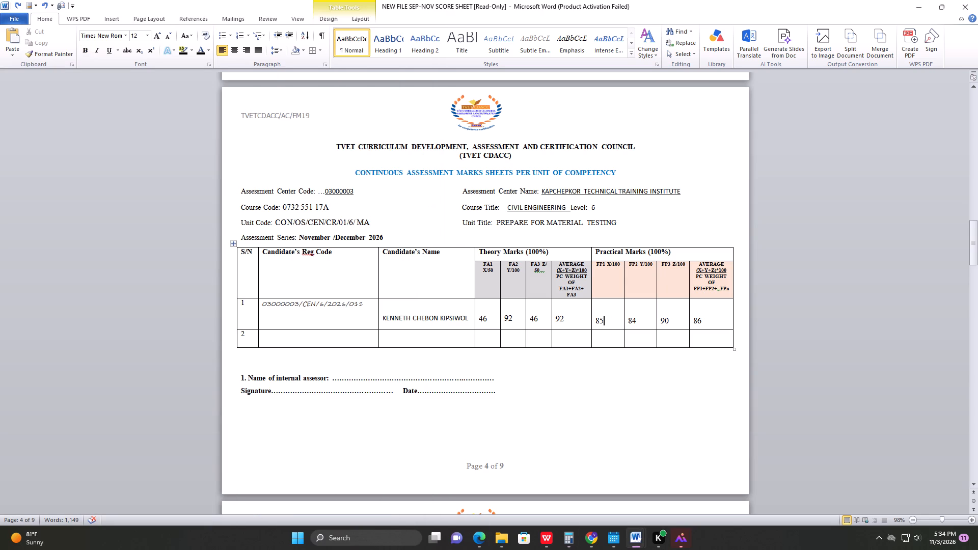
key("BackSpace")
key("BackSpace")
type("34")
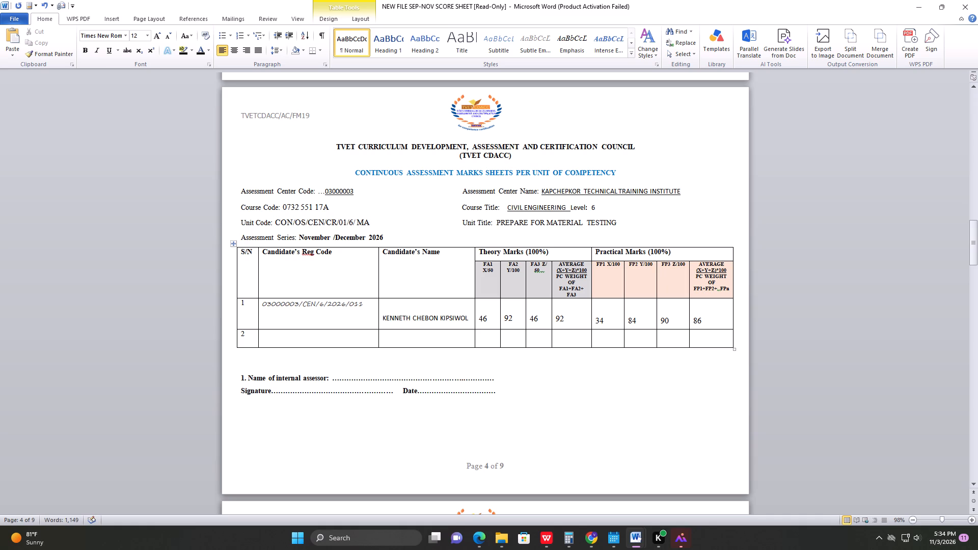
Switch to Calculator and multiply 51 by the row 1 candidate's FP2 practical mark 84.
left_click(637, 323)
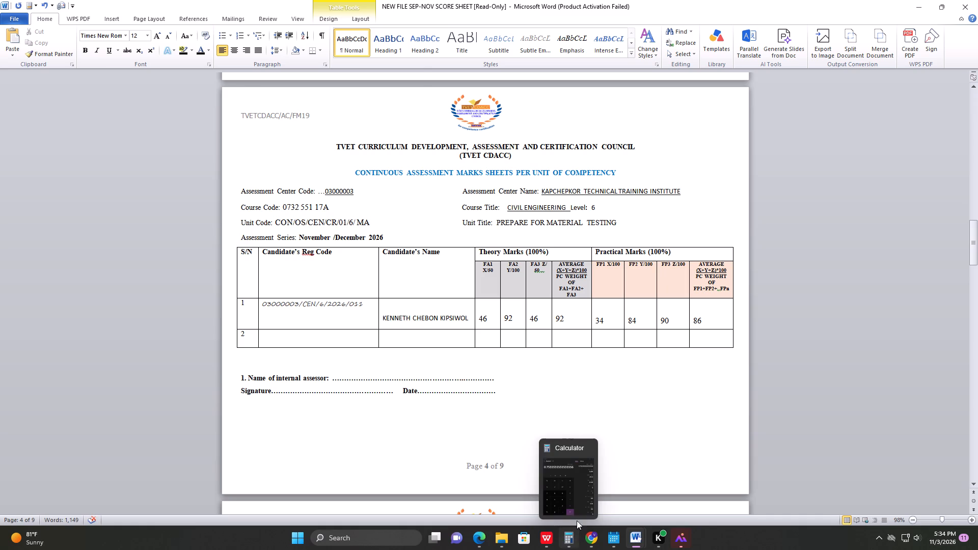
left_click(575, 483)
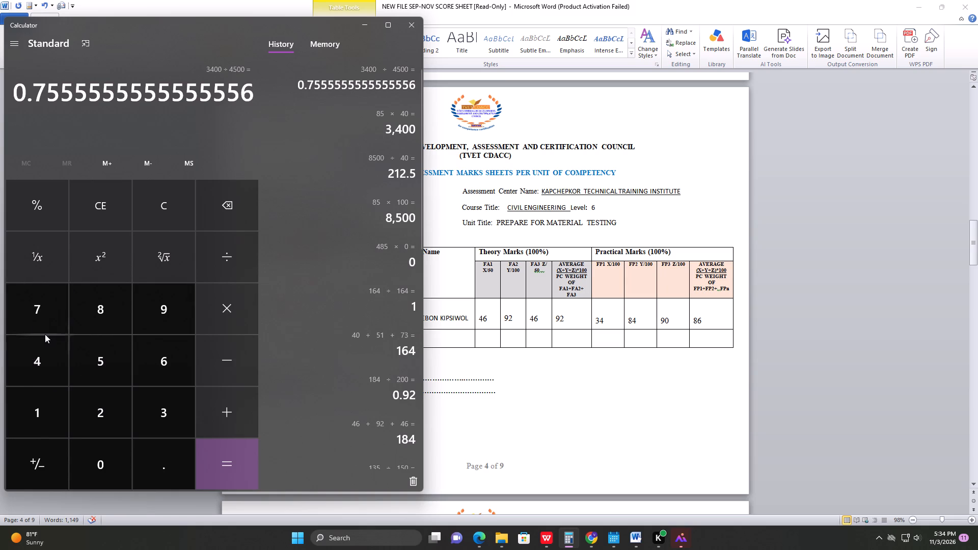
left_click(96, 358)
left_click(54, 411)
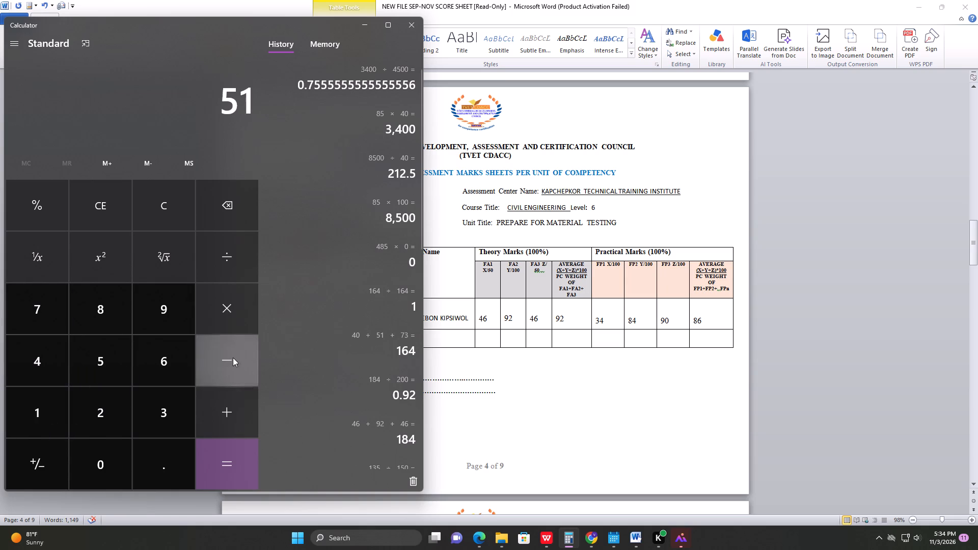
left_click(231, 312)
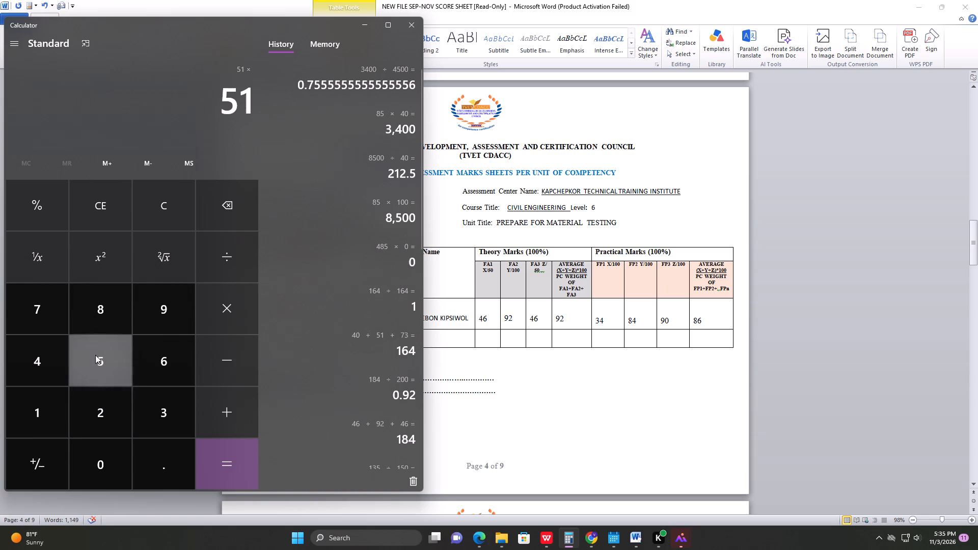
left_click(102, 319)
left_click(47, 356)
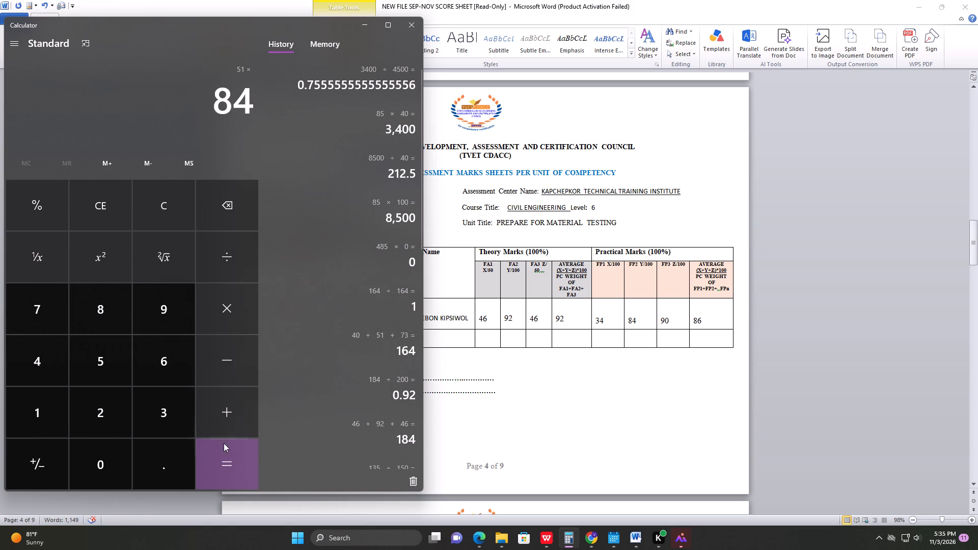
left_click(224, 456)
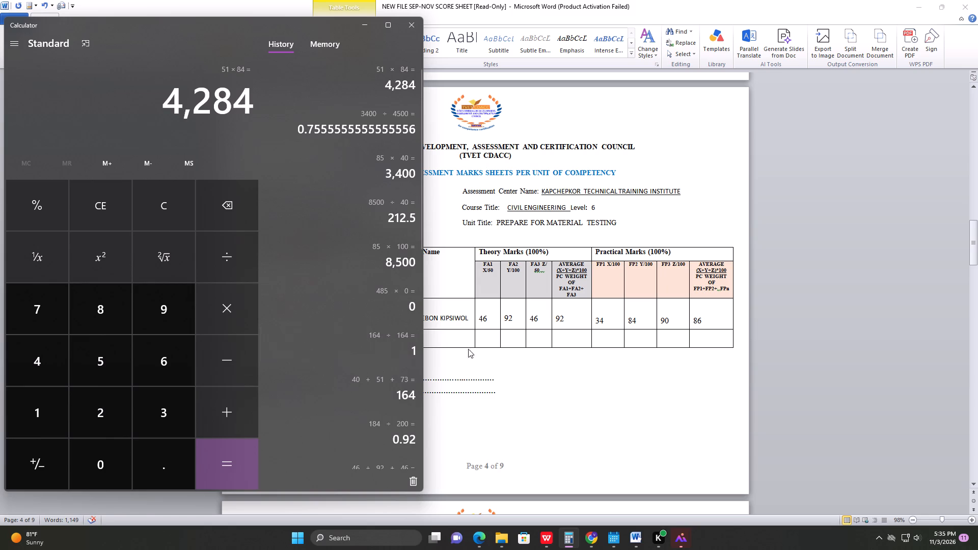
Back in the Word score sheet, set the row 1 candidate's FP2 practical mark to 43 in the page 4 table.
left_click(636, 319)
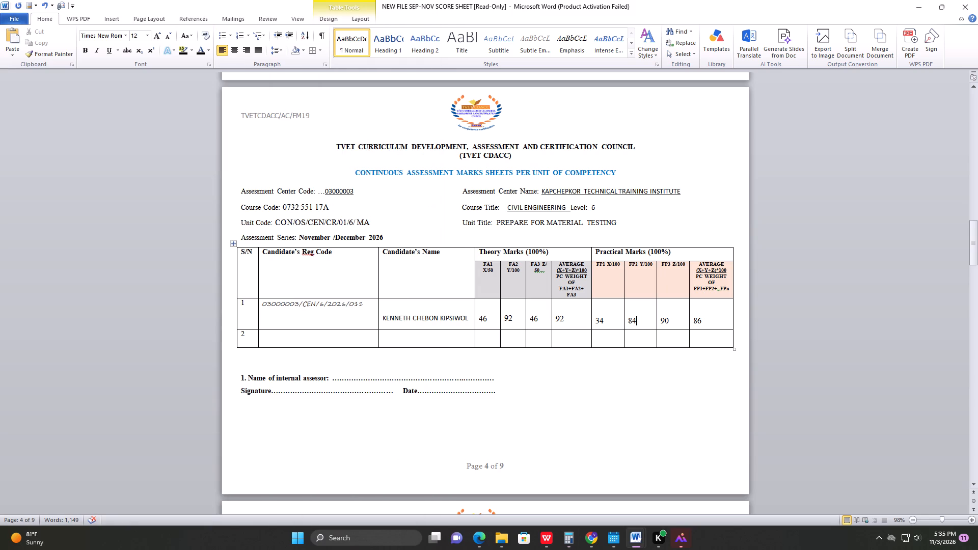
key("BackSpace")
key("BackSpace")
type("43")
In Calculator, multiply the row 1 candidate's FP3 practical mark 90 by 73 and divide the product by 100.
left_click(669, 319)
left_click(566, 540)
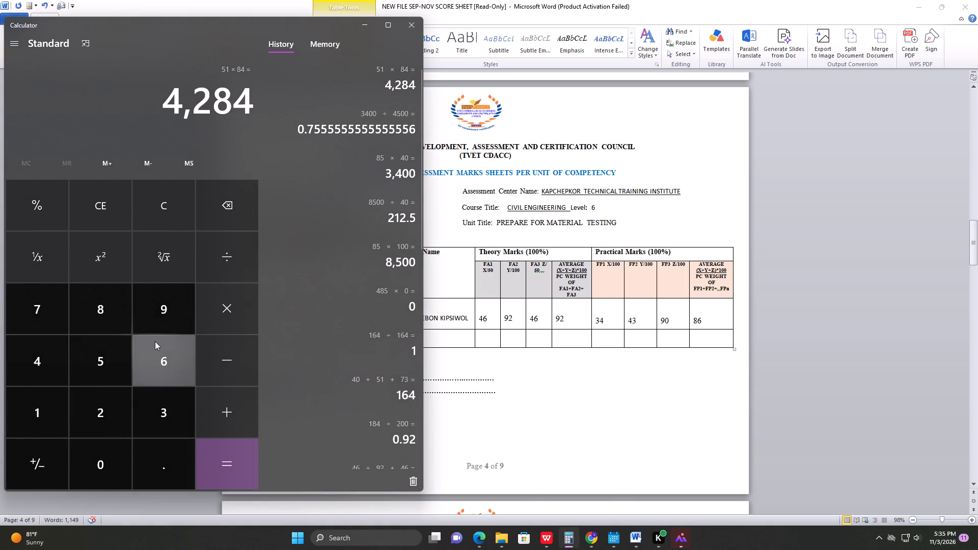
left_click(159, 313)
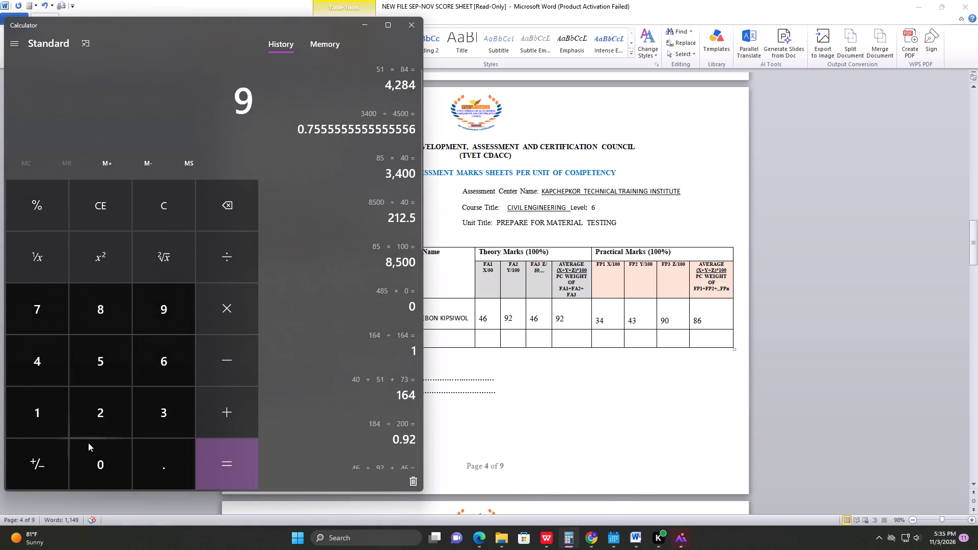
left_click(98, 456)
left_click(234, 318)
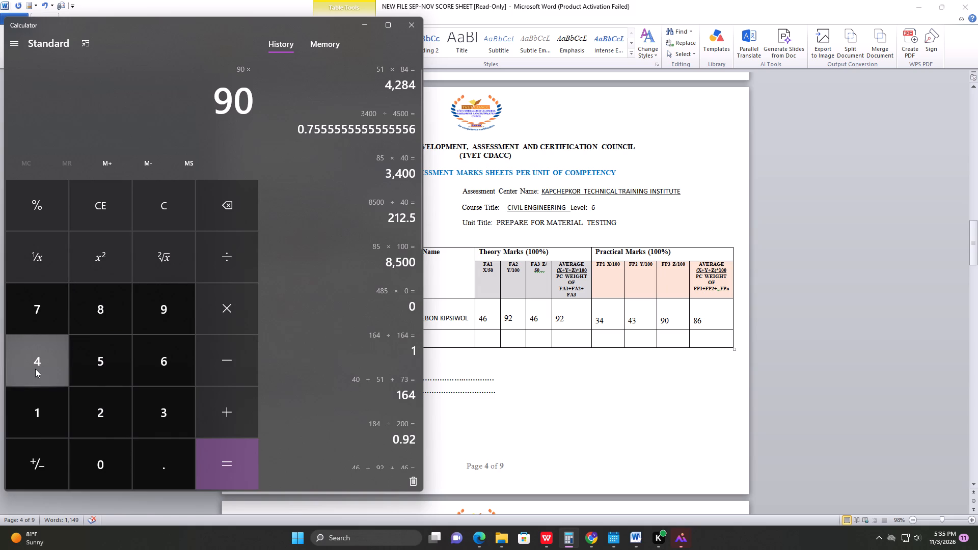
left_click(38, 320)
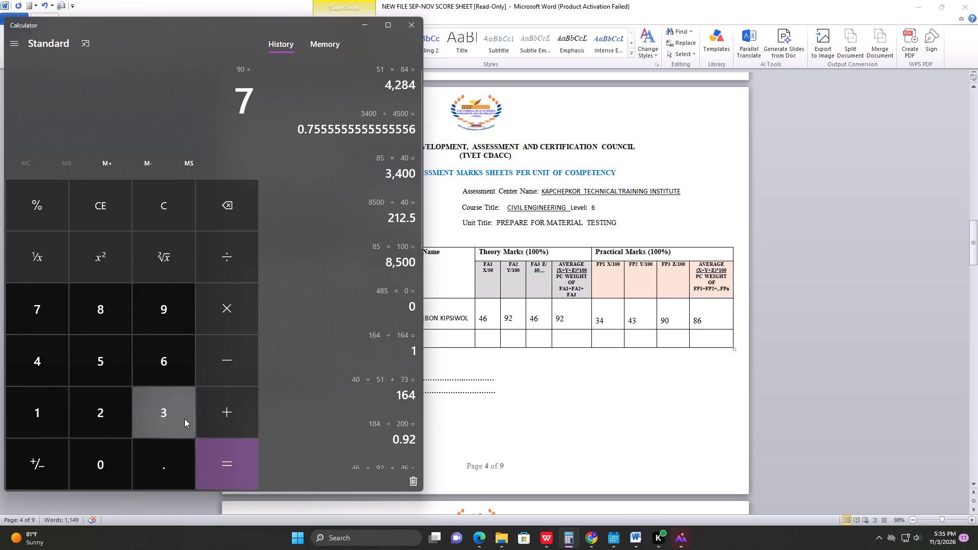
left_click(184, 419)
left_click(233, 464)
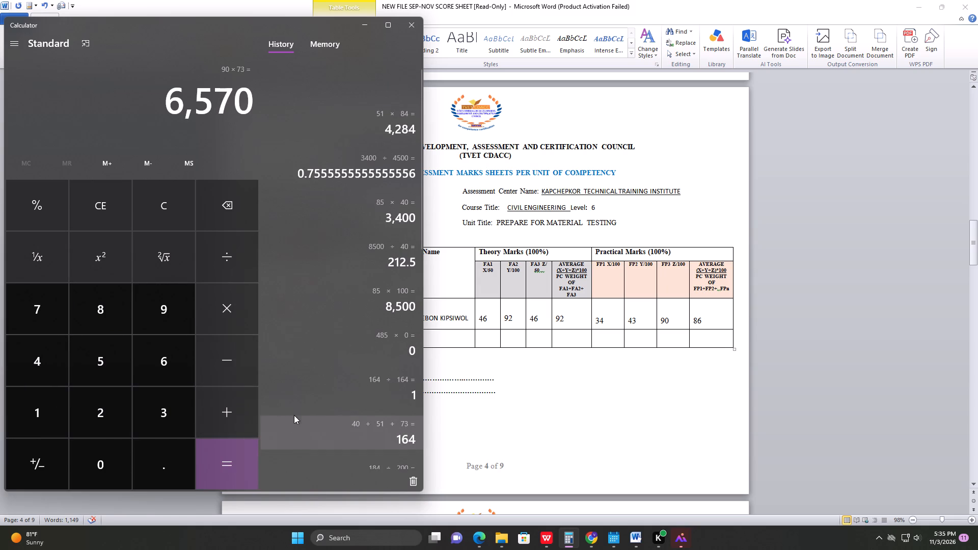
left_click(234, 266)
left_click(41, 420)
double_click(97, 471)
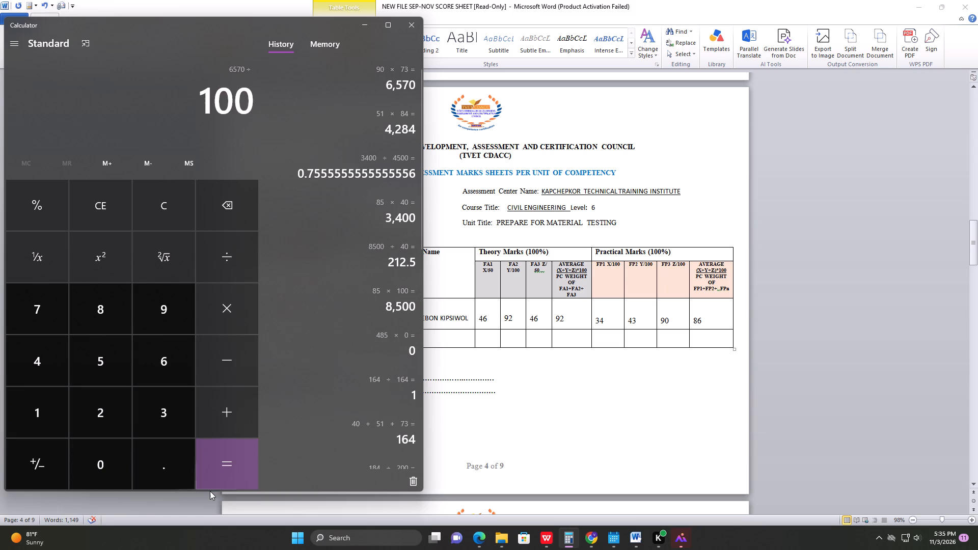
left_click(237, 463)
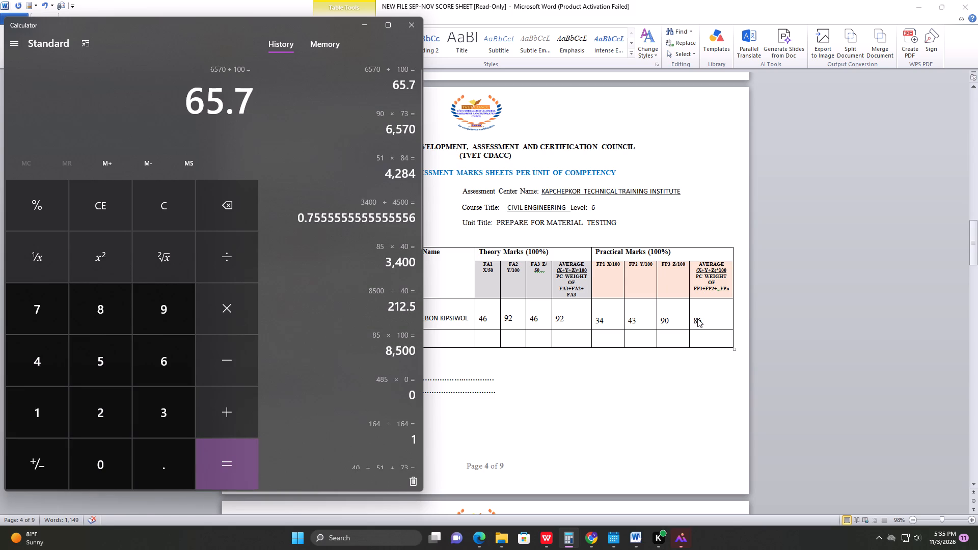
Back in the Word score sheet, set the row 1 candidate's FP3 practical mark to 66 in the page 4 table.
left_click(665, 319)
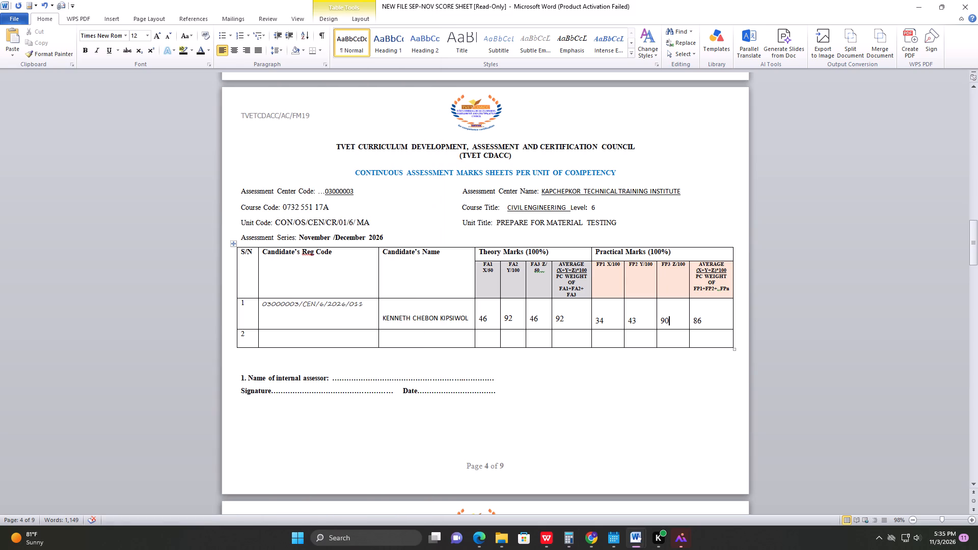
key("BackSpace")
key("BackSpace")
type("66")
Change the FP1 practical heading's maximum mark to X/40 in the page 4 table.
left_click(619, 261)
left_click(620, 264)
key("BackSpace")
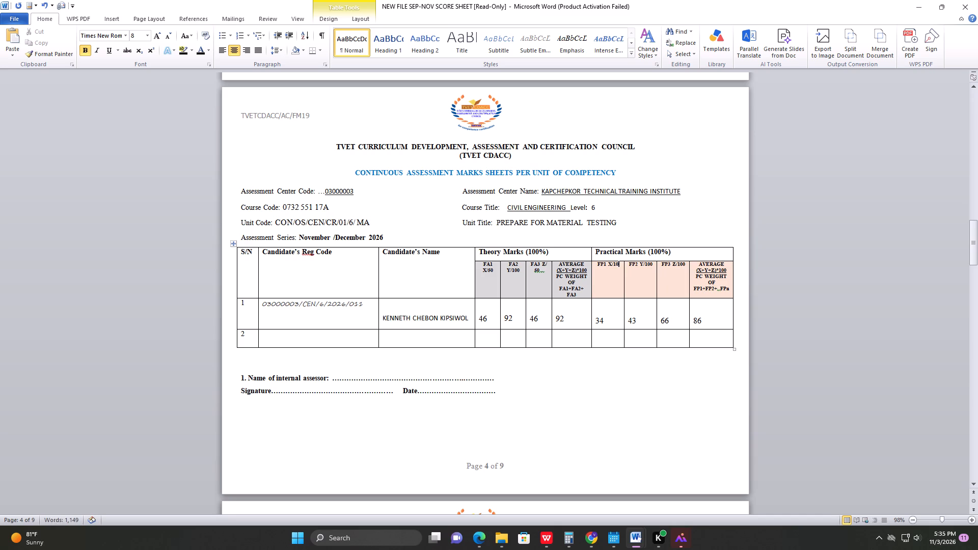
key("BackSpace")
key("BackSpace")
key("4")
key("0")
Change the FP2 practical heading's maximum mark to Y/51 in the page 4 table.
left_click(654, 264)
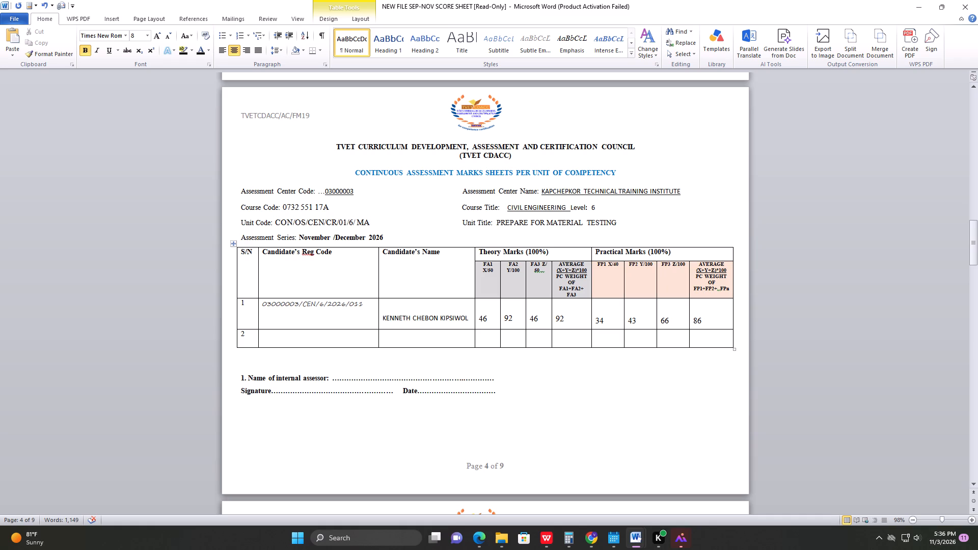
key("BackSpace")
key("BackSpace")
key("BackSpace")
key("5")
key("1")
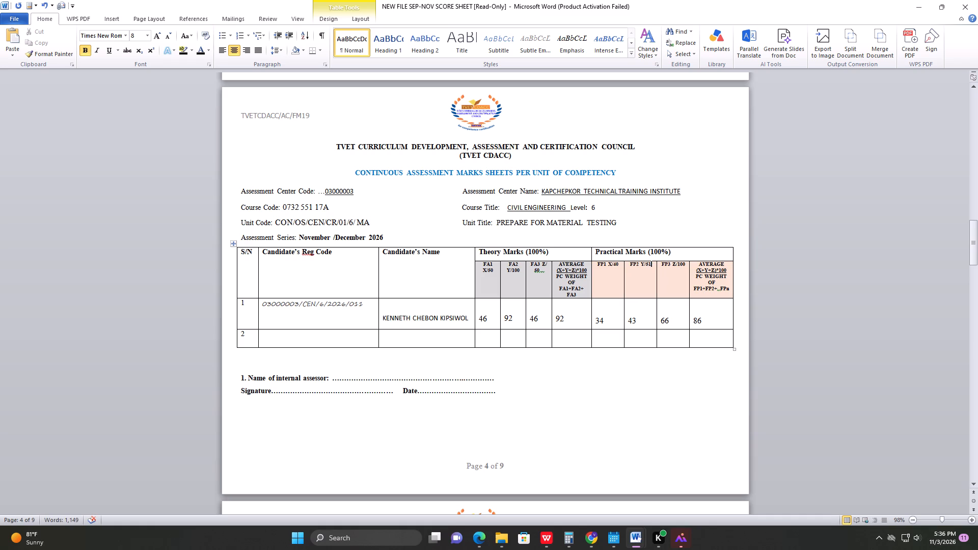
Change the FP3 practical heading's maximum mark to Z/73 in the page 4 table.
left_click(685, 264)
key("BackSpace")
key("BackSpace")
key("BackSpace")
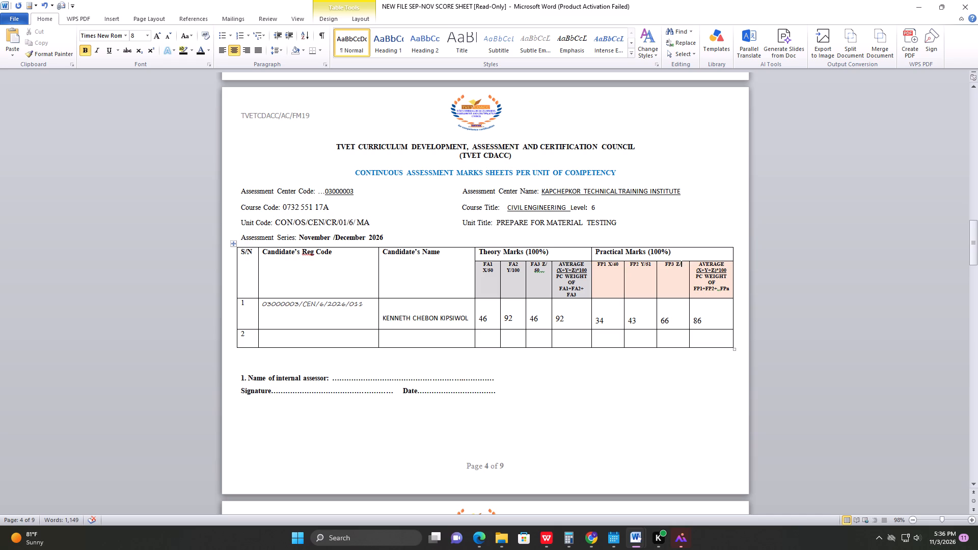
key("7")
key("3")
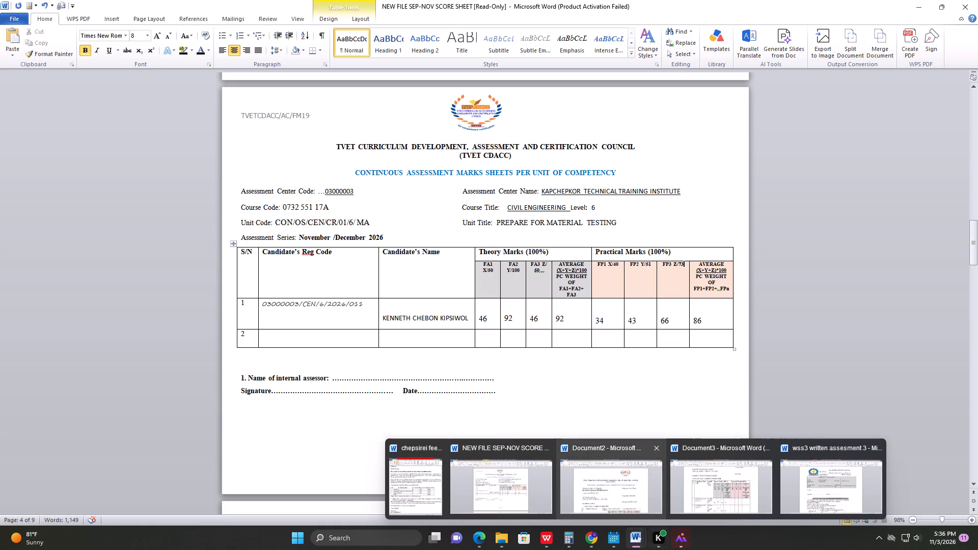
Switch to Calculator, close the Calendar window, and add the row 1 candidate's practical marks 34, 43 and 66.
left_click(614, 536)
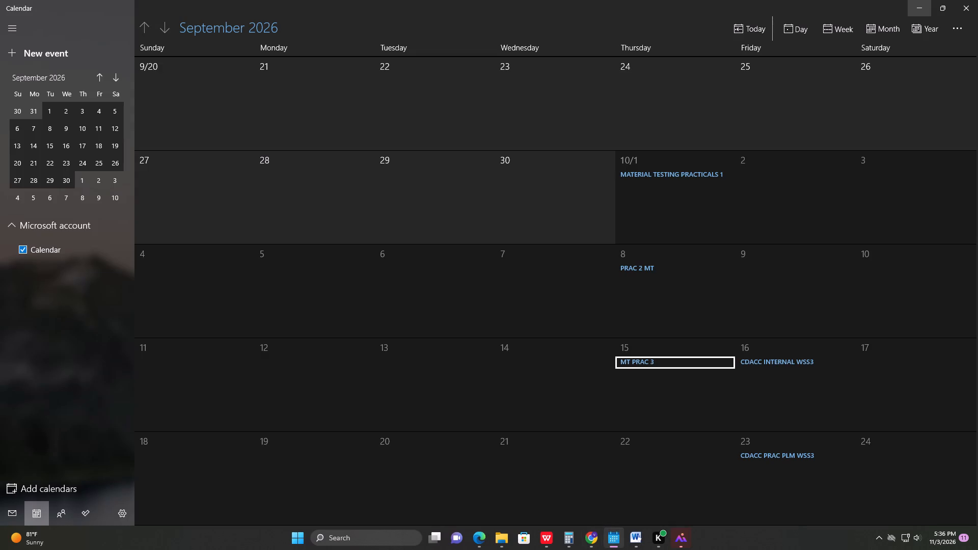
left_click(569, 535)
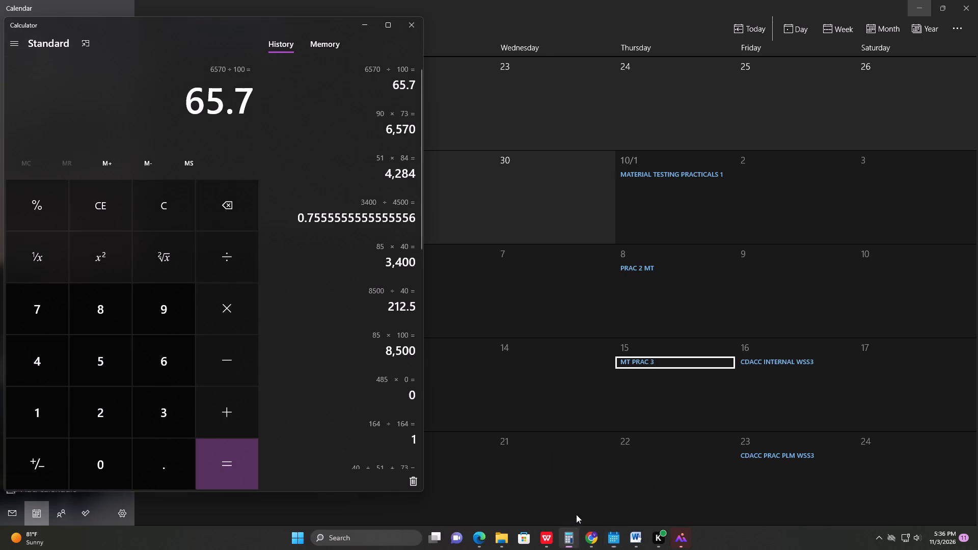
left_click(964, 7)
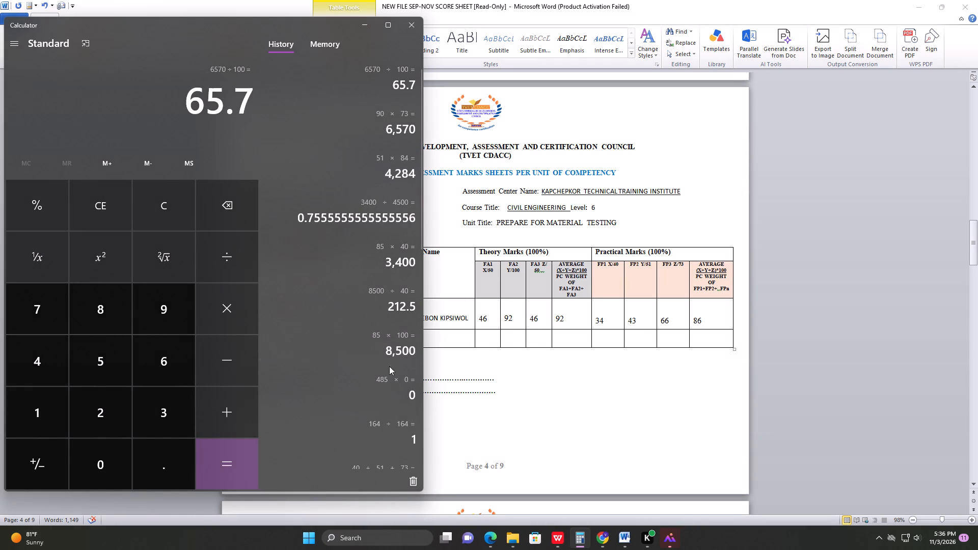
scroll(400, 380, "down", 2)
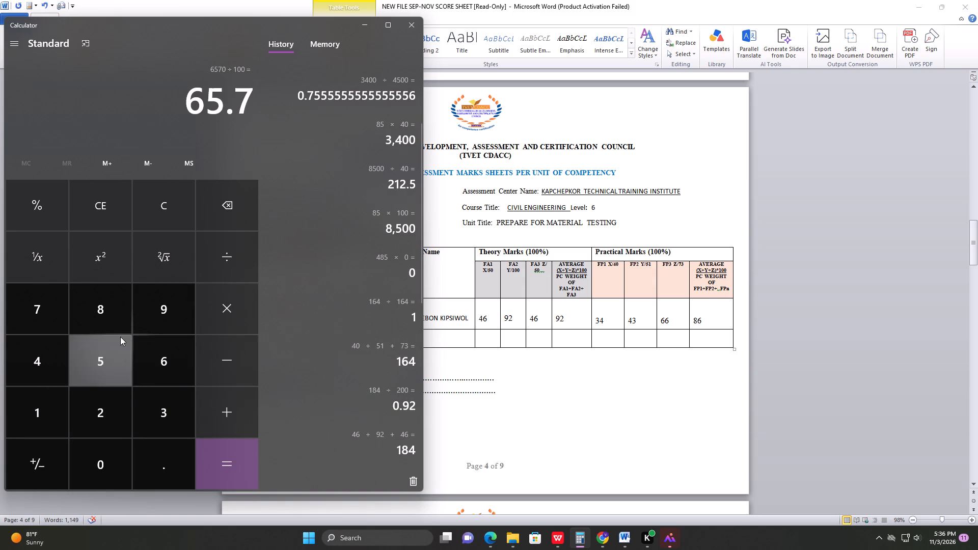
left_click(149, 399)
left_click(30, 352)
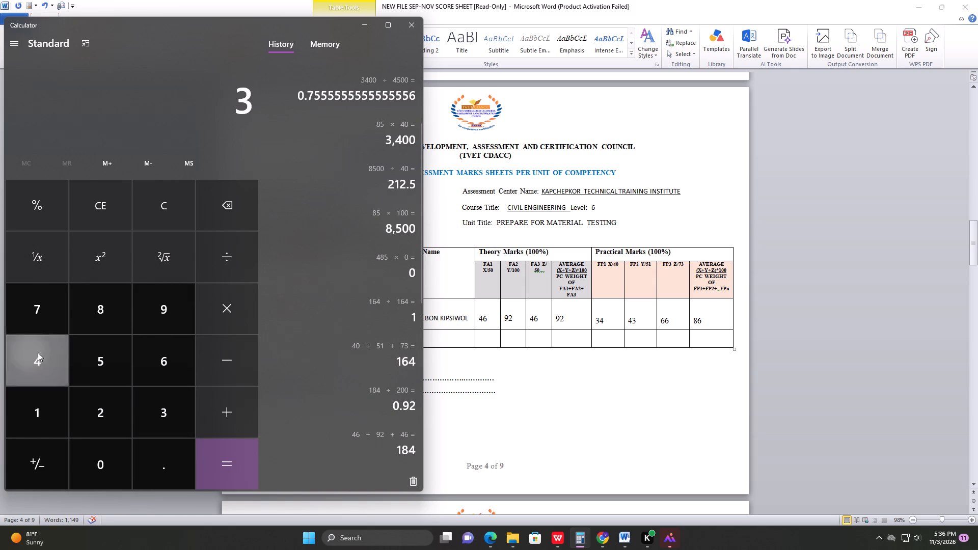
left_click(219, 402)
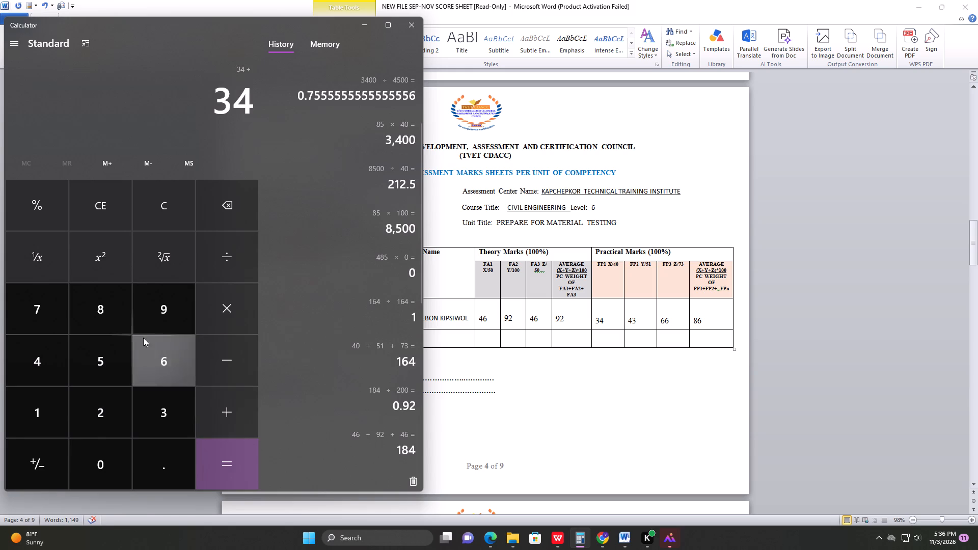
left_click(51, 353)
left_click(171, 399)
left_click(221, 403)
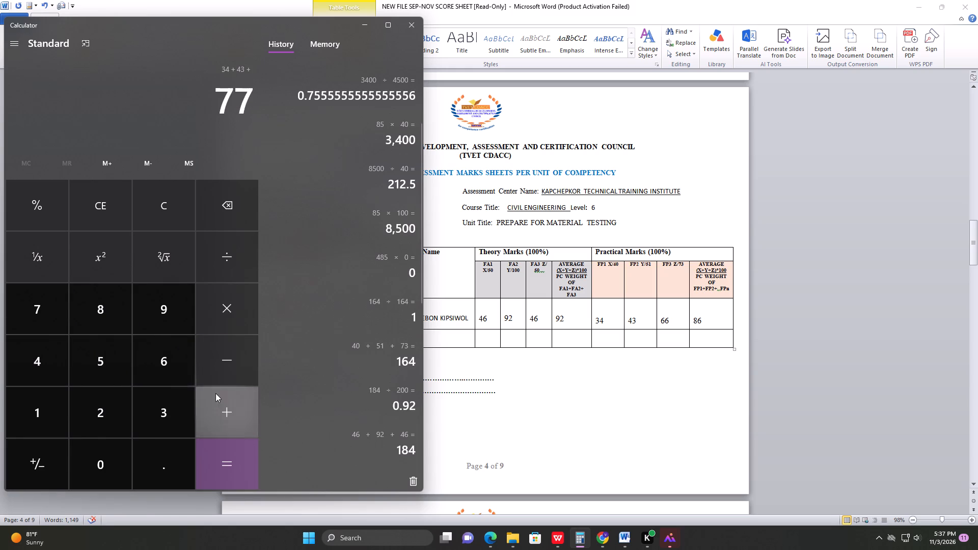
double_click(171, 362)
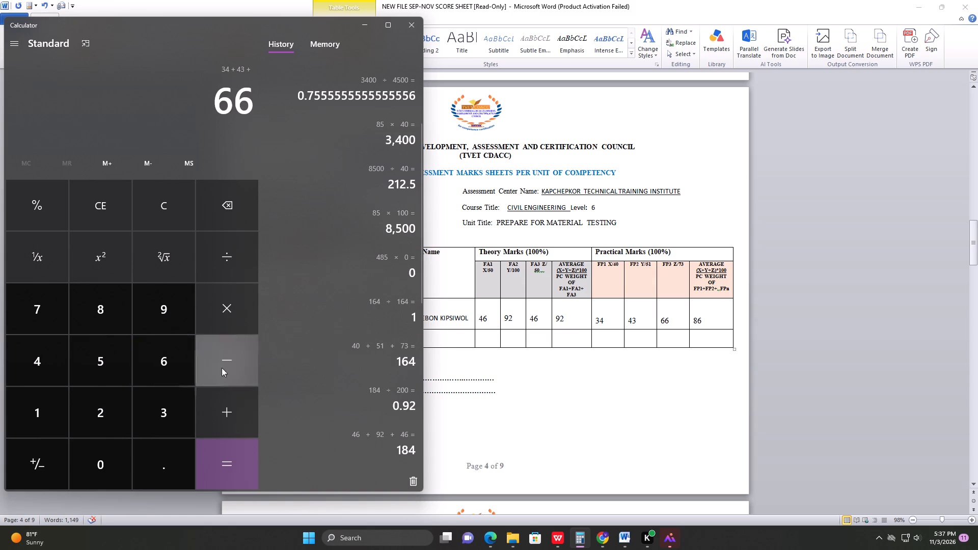
left_click(223, 455)
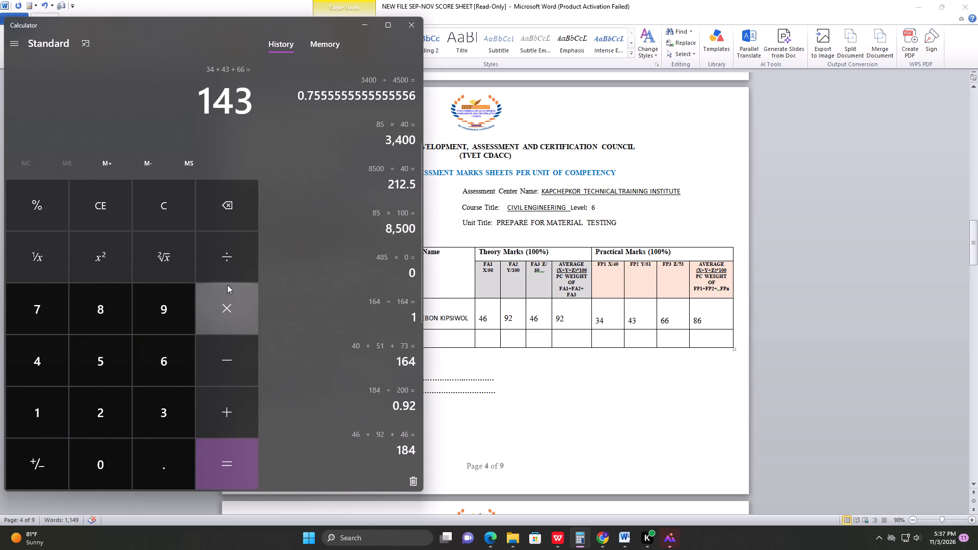
Divide the sum of the practical marks by the combined maximum mark of 164.
left_click(230, 258)
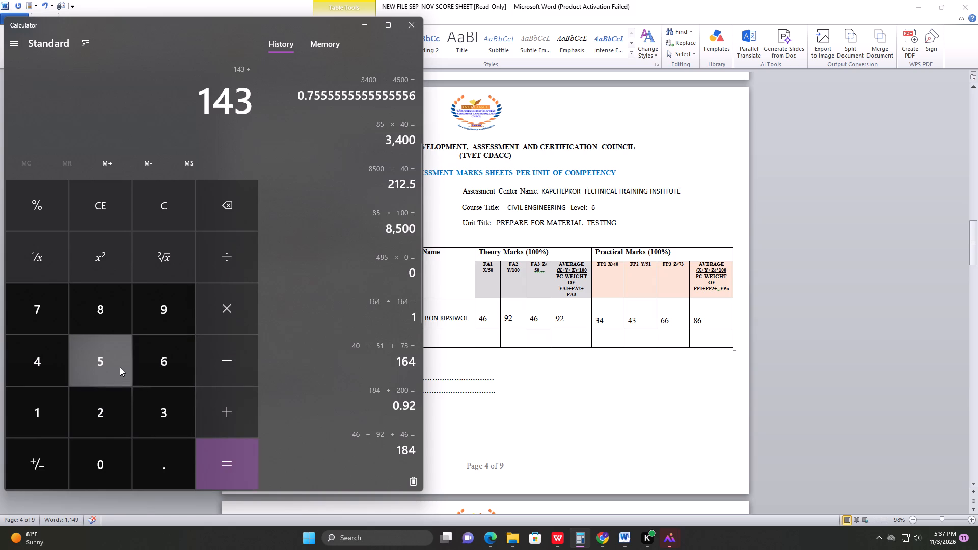
left_click(49, 409)
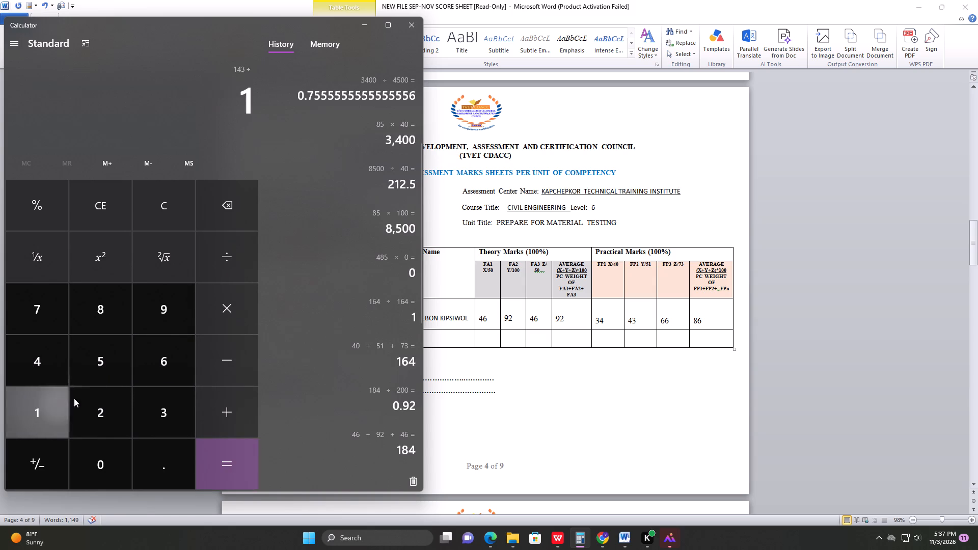
left_click(180, 372)
left_click(34, 349)
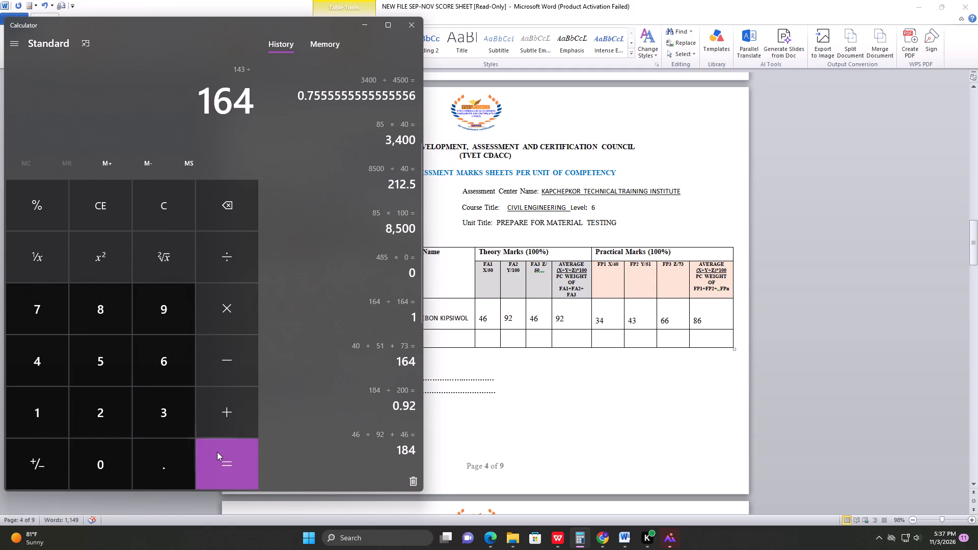
left_click(222, 455)
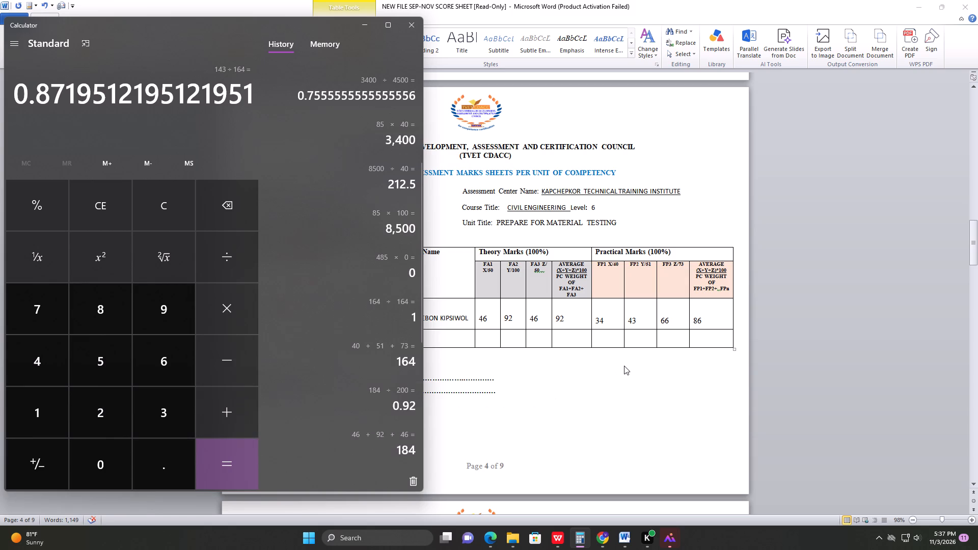
Back in the Word score sheet, set the row 1 candidate's practical average to 87 in the page 4 table.
left_click(701, 319)
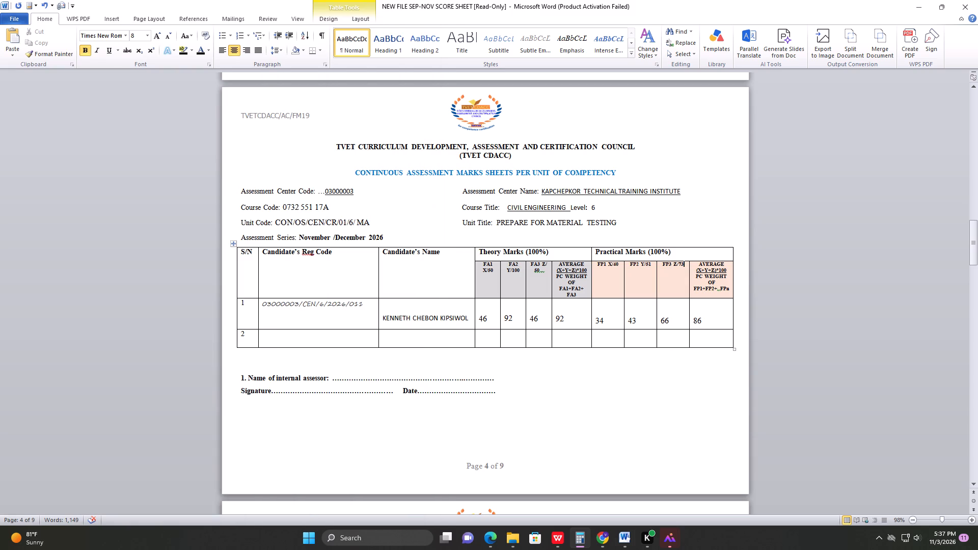
left_click(701, 323)
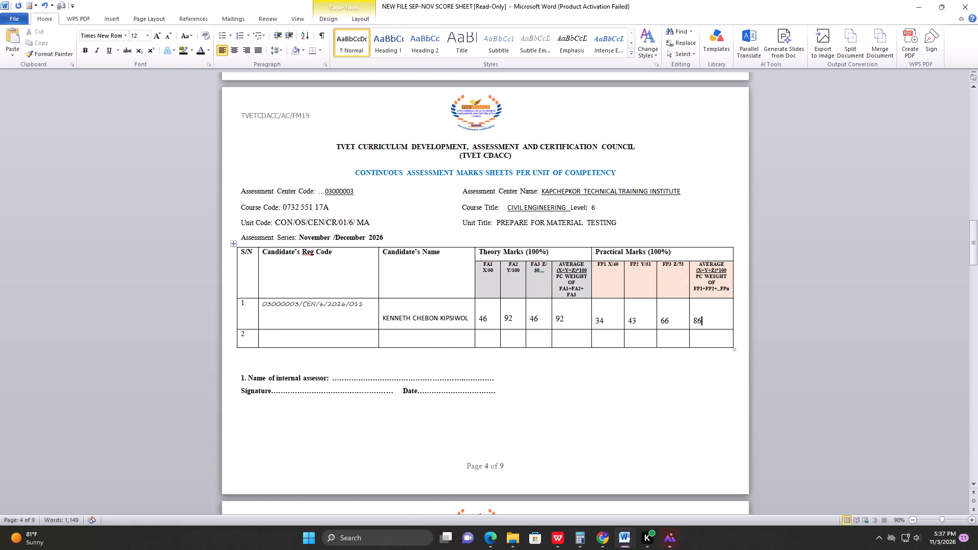
key("BackSpace")
key("7")
Review the marks and maximum-mark headings in the unit tables on pages 5, 4 and 3.
scroll(502, 387, "down", 12)
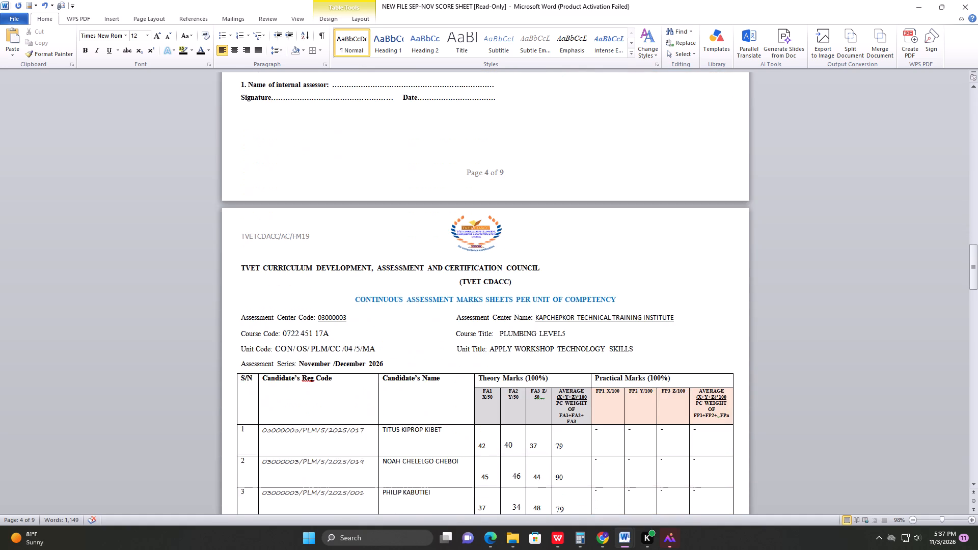
scroll(505, 384, "down", 4)
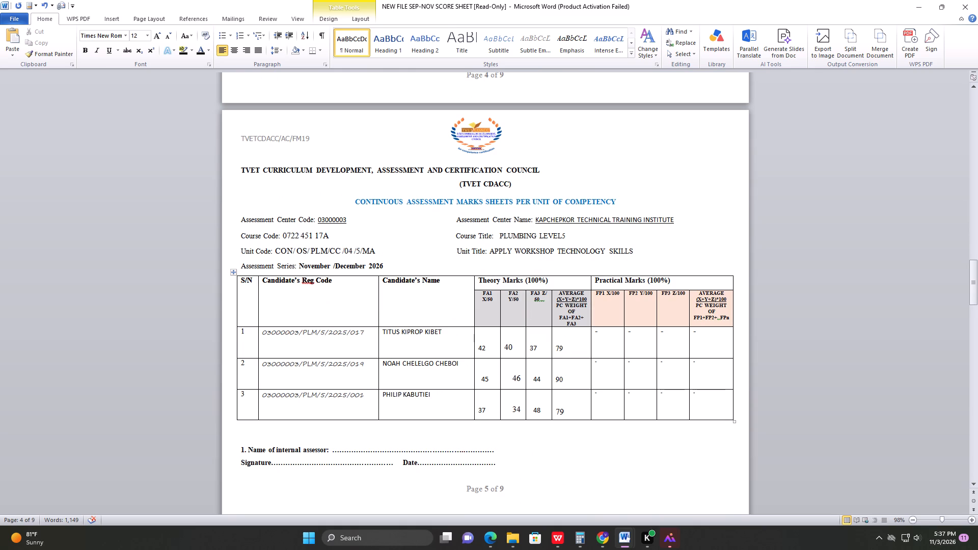
scroll(561, 341, "up", 16)
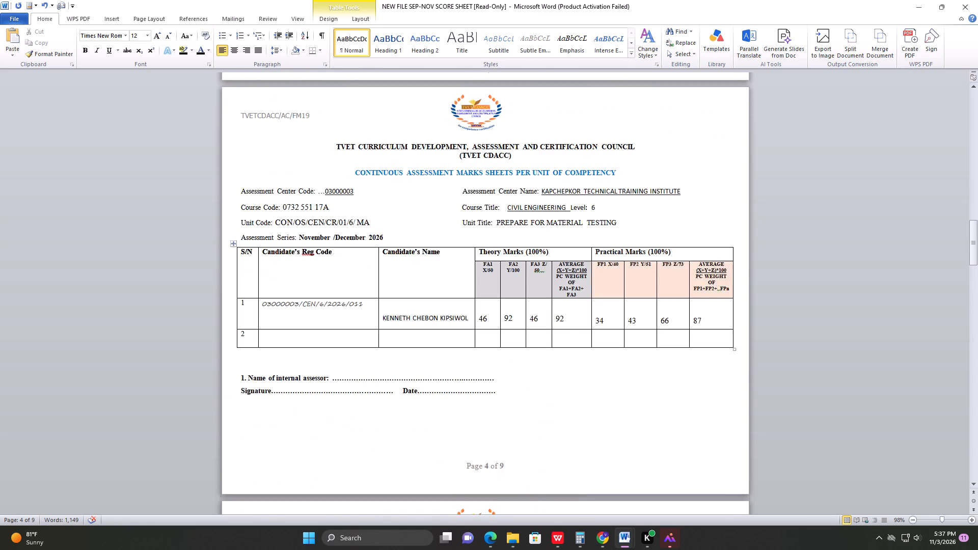
scroll(578, 346, "up", 15)
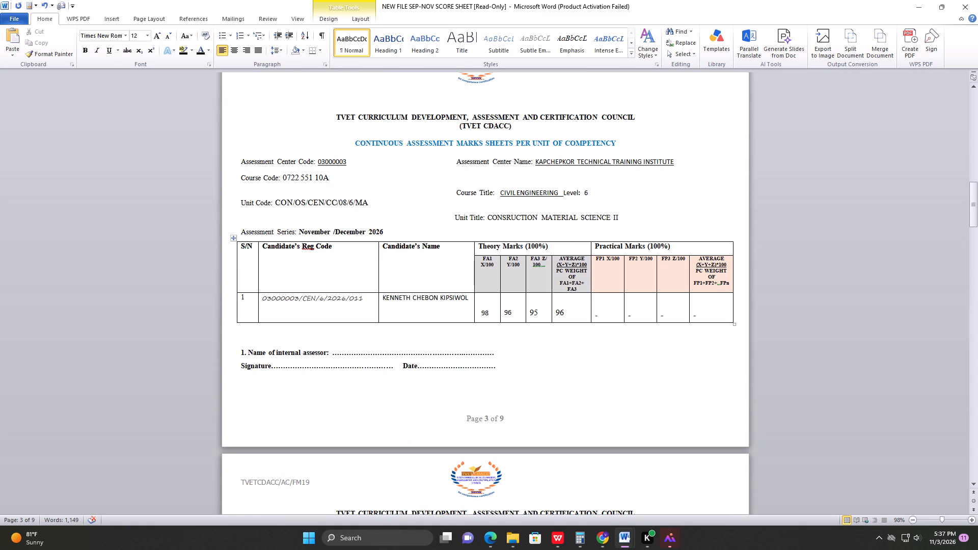
Change the maximum marks in the page 3 table's theory headings to FA1 X/50 and FA2 Y/50.
left_click(488, 314)
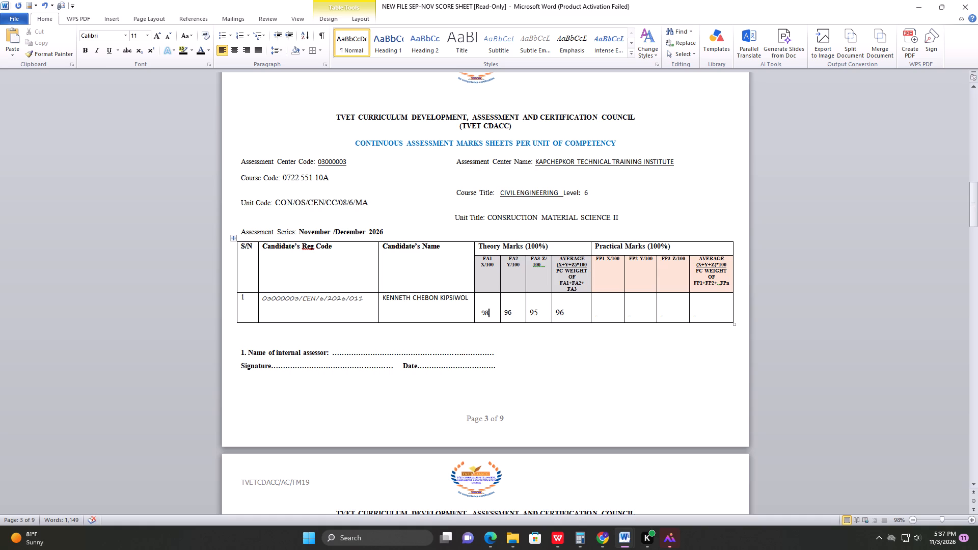
left_click(490, 259)
left_click(491, 266)
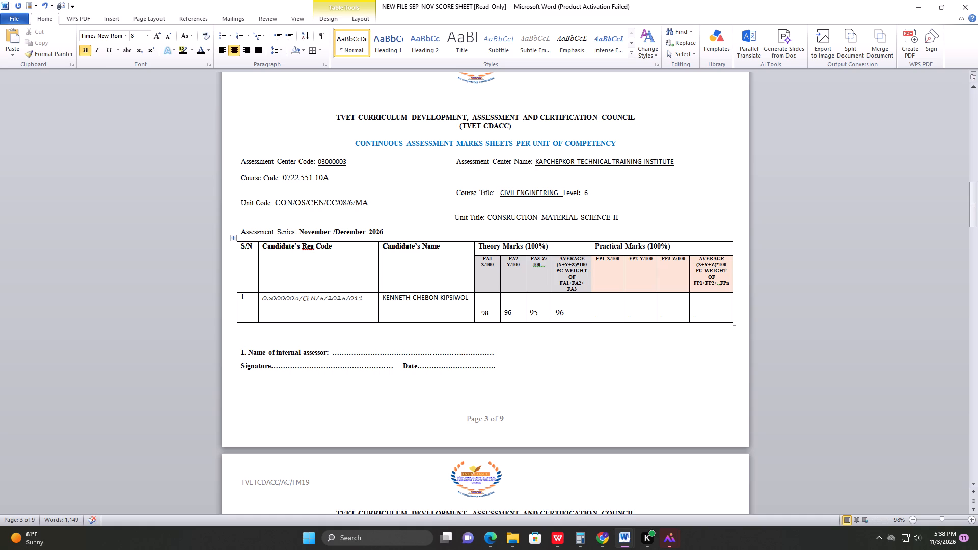
key("BackSpace")
key("BackSpace")
key("5")
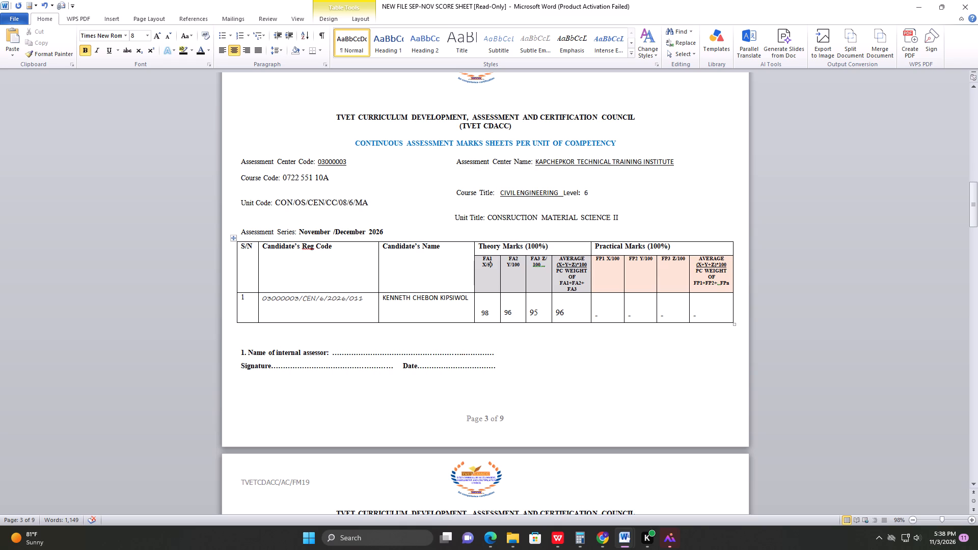
left_click(516, 263)
key("BackSpace")
key("BackSpace")
key("5")
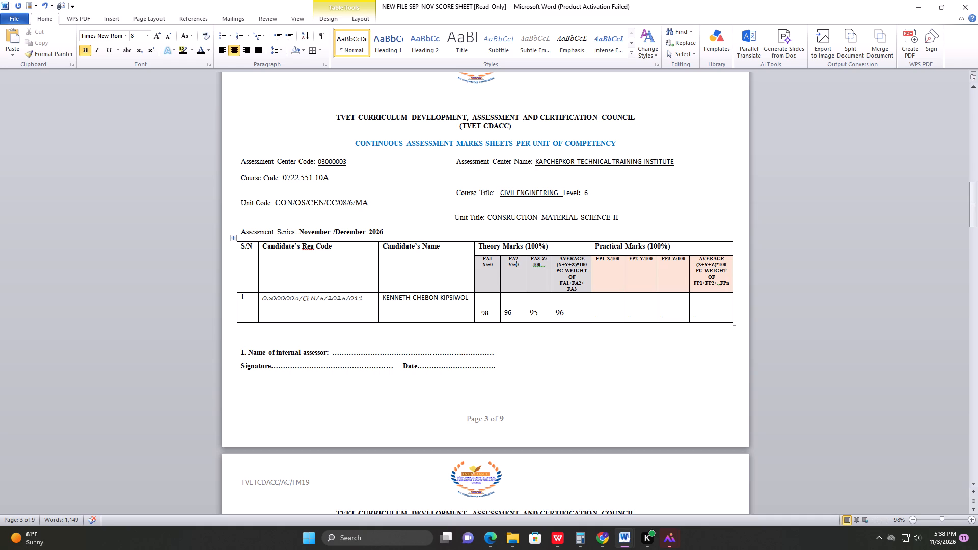
Set the row 1 candidate's theory marks in the page 3 table to 48 for FA2 and 49 for FA1.
left_click(510, 311)
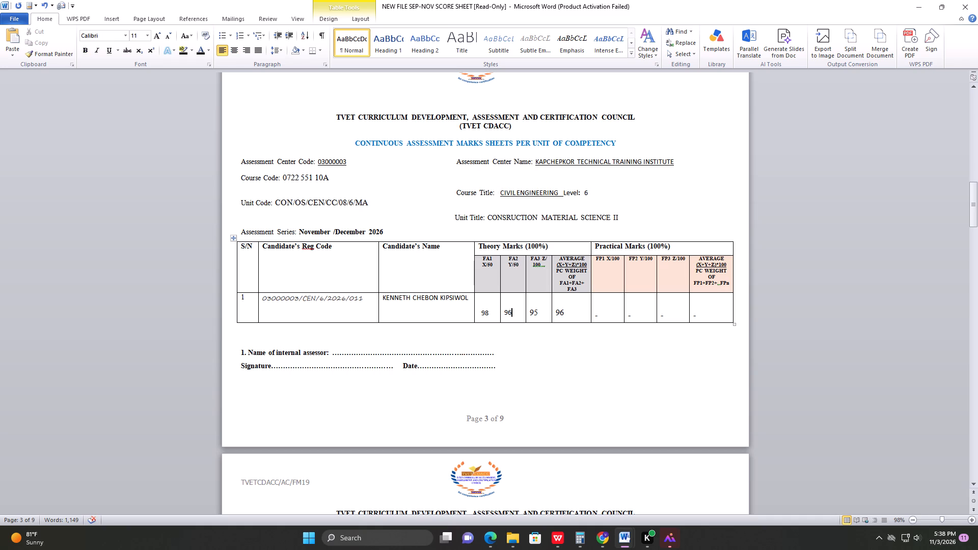
key("BackSpace")
key("BackSpace")
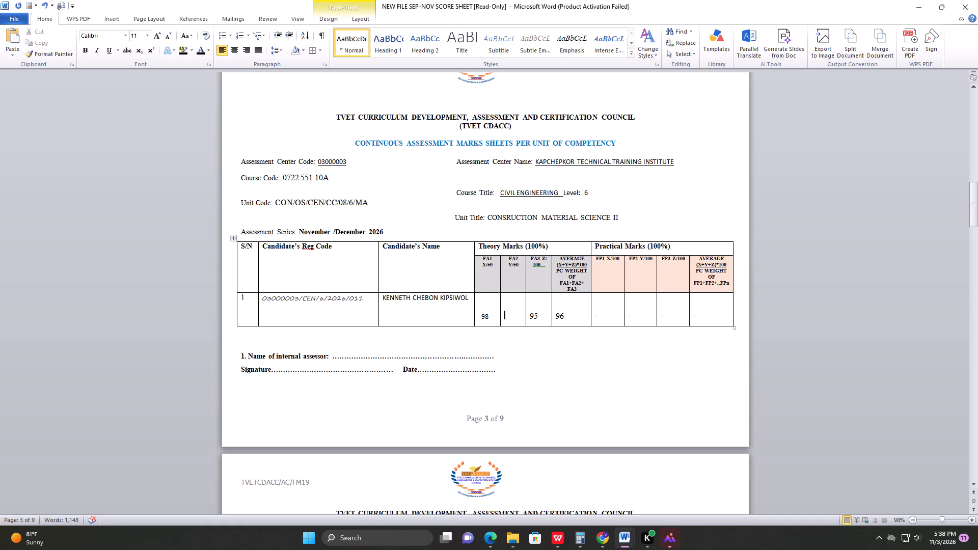
key("4")
key("8")
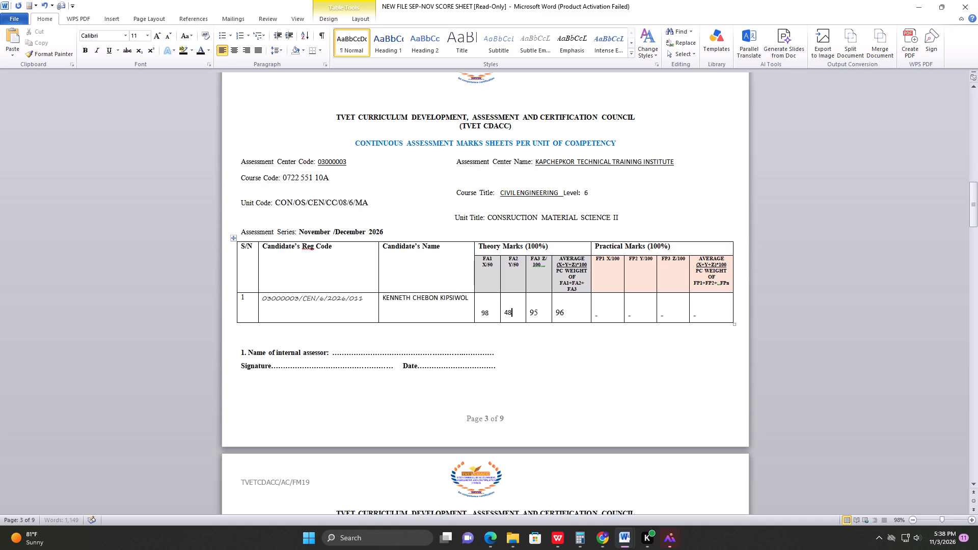
left_click(488, 314)
key("BackSpace")
key("BackSpace")
key("4")
key("9")
Apply the suggested grammar correction "100.." to the FA3 heading in the page 3 table.
right_click(539, 264)
right_click(539, 264)
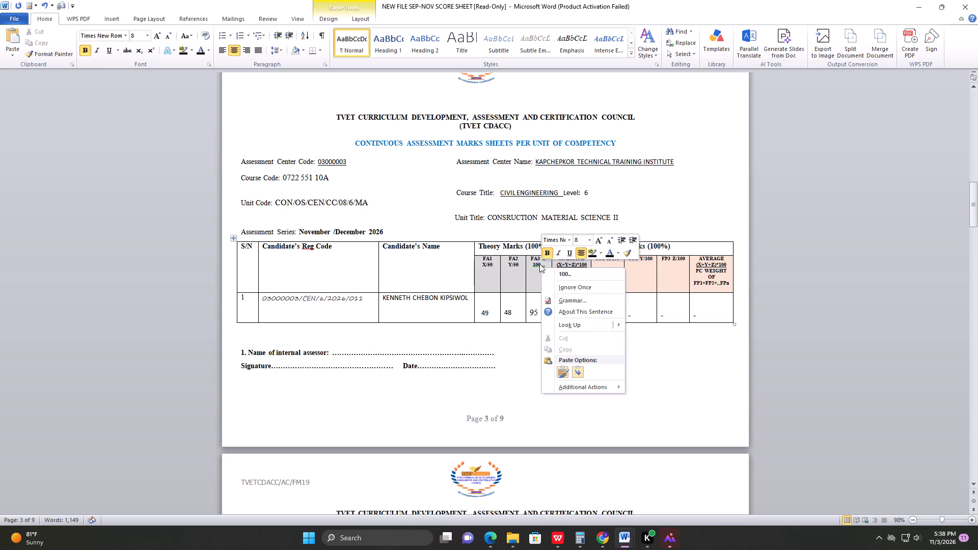
left_click(568, 275)
Set the row 1 candidate's practical average to 86 in the page 4 table.
scroll(558, 290, "up", 3)
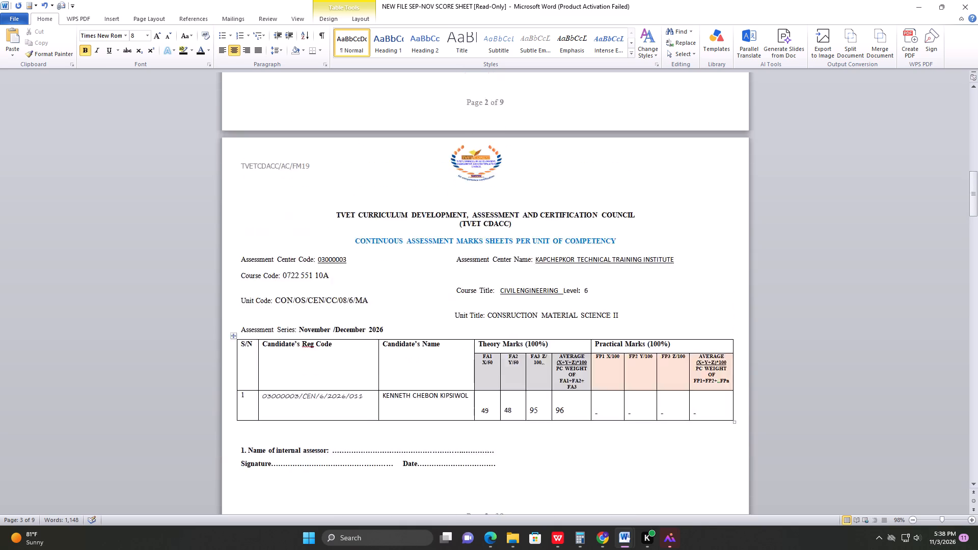
scroll(559, 290, "up", 15)
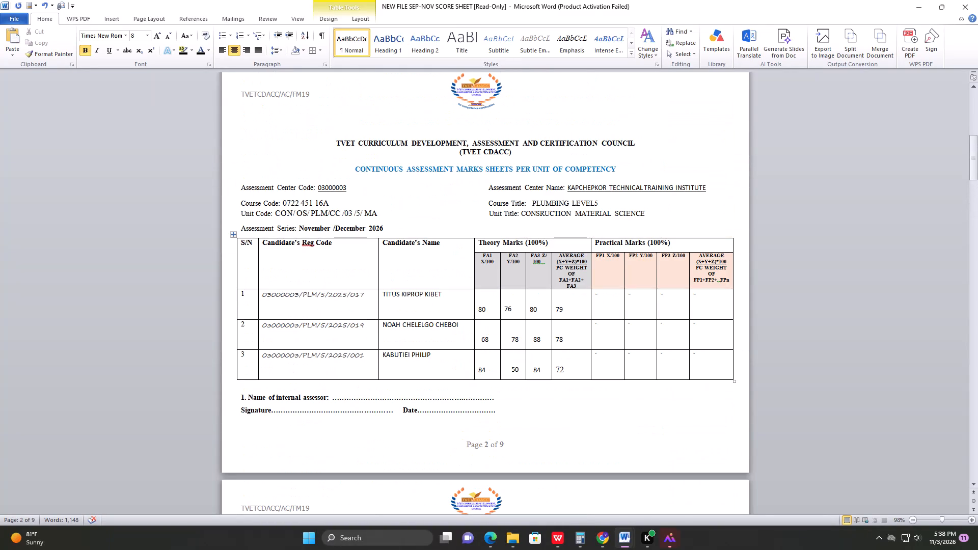
scroll(573, 286, "up", 4)
scroll(573, 286, "down", 15)
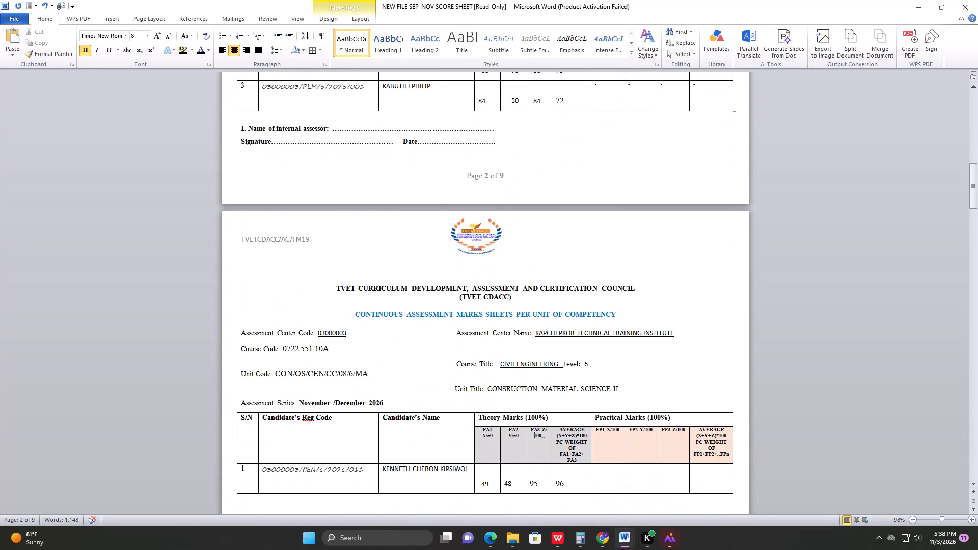
scroll(562, 303, "down", 15)
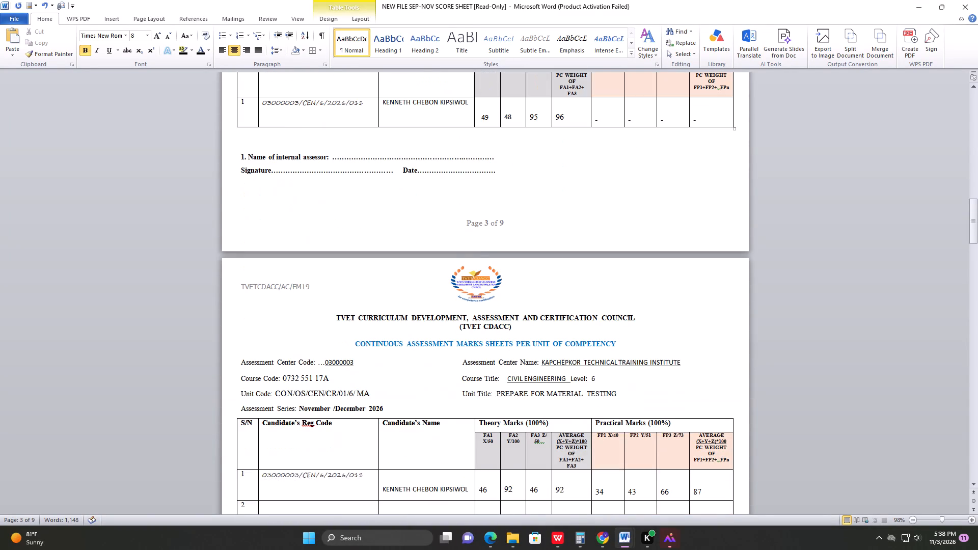
scroll(557, 333, "down", 3)
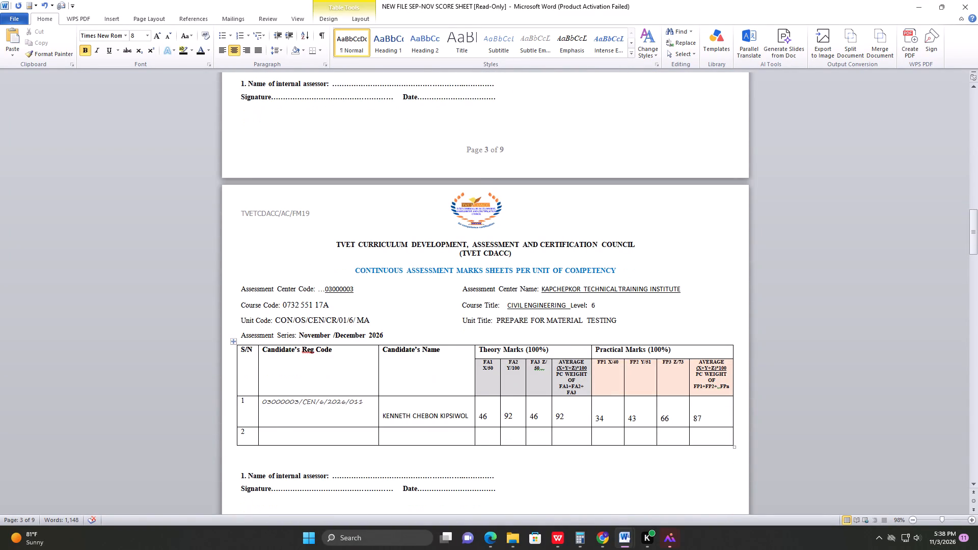
left_click(701, 418)
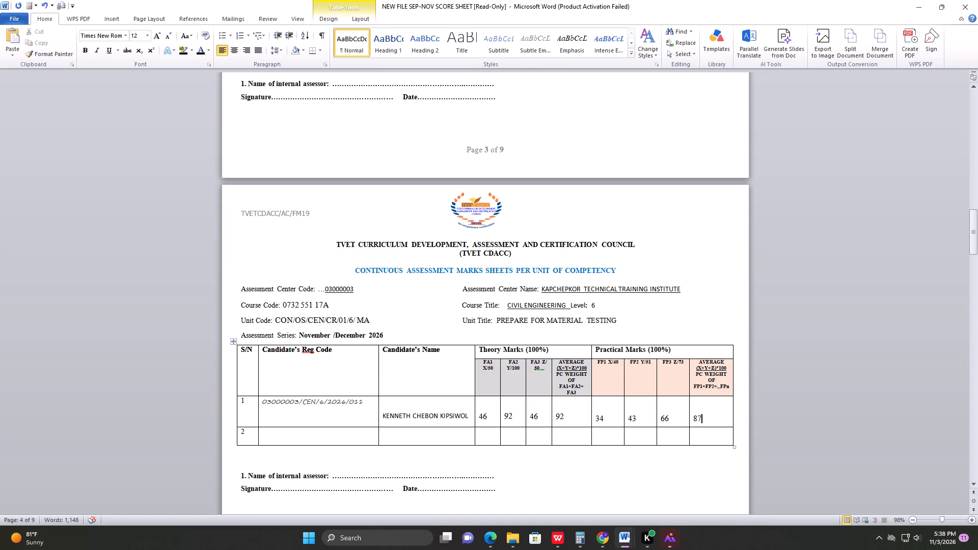
key("BackSpace")
key("6")
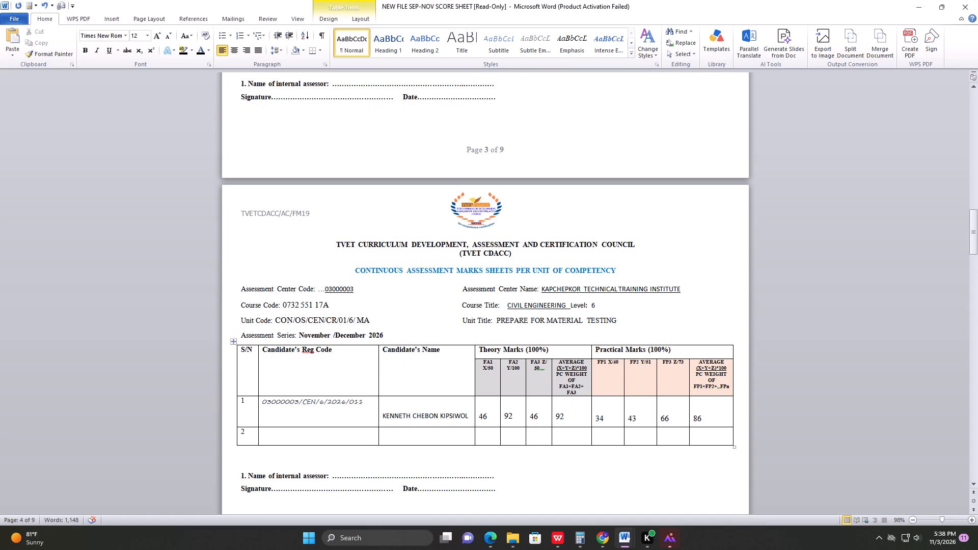
Set the row 1 candidate's FP1 practical mark to 33 in the page 4 table.
left_click(603, 419)
key("BackSpace")
key("3")
Switch to Calculator.
left_click(578, 536)
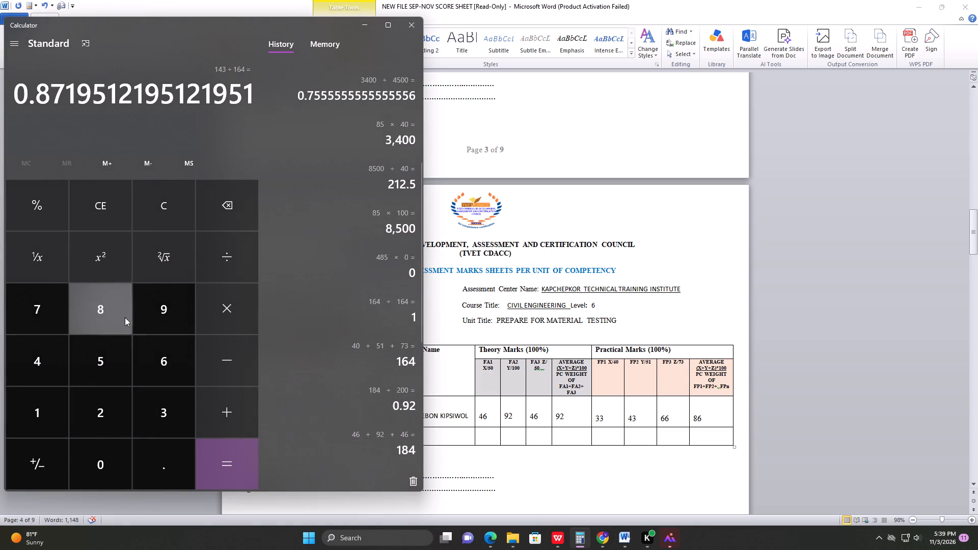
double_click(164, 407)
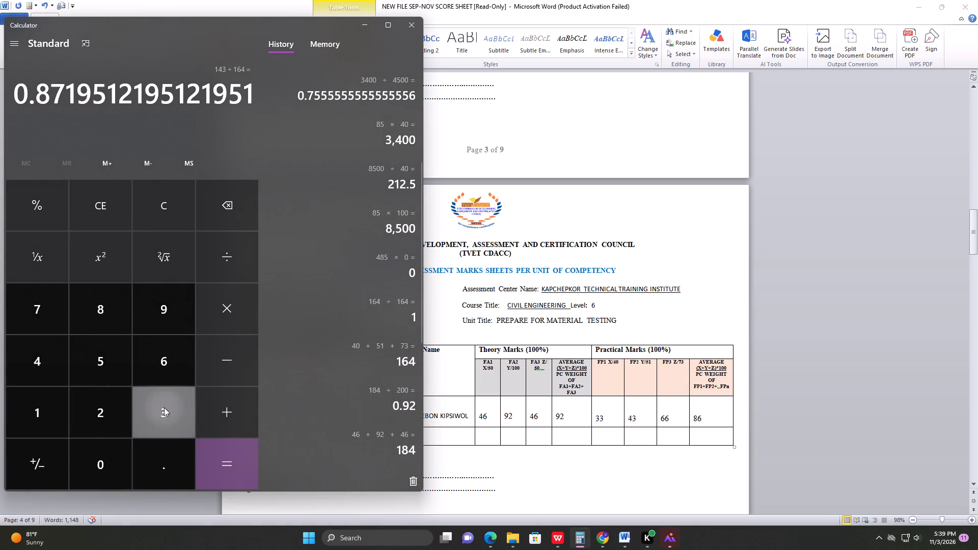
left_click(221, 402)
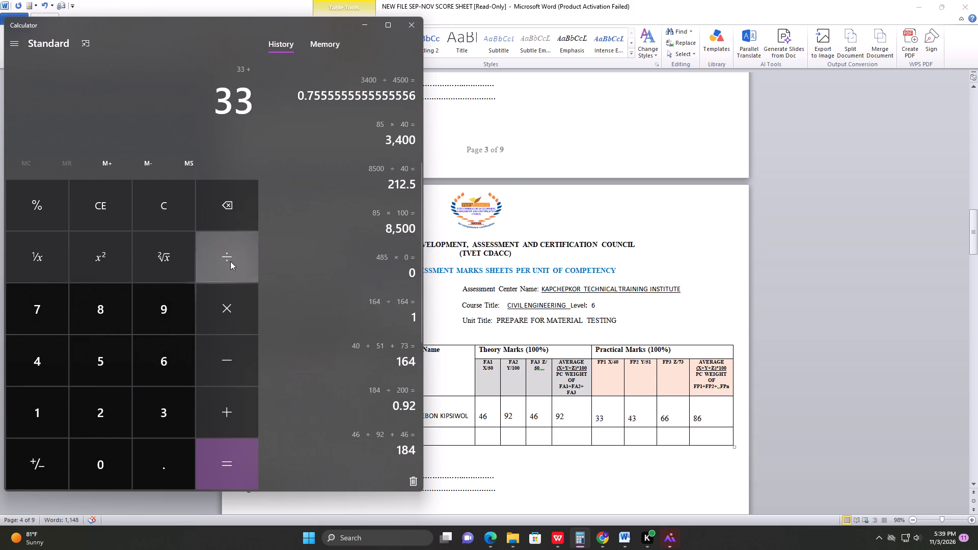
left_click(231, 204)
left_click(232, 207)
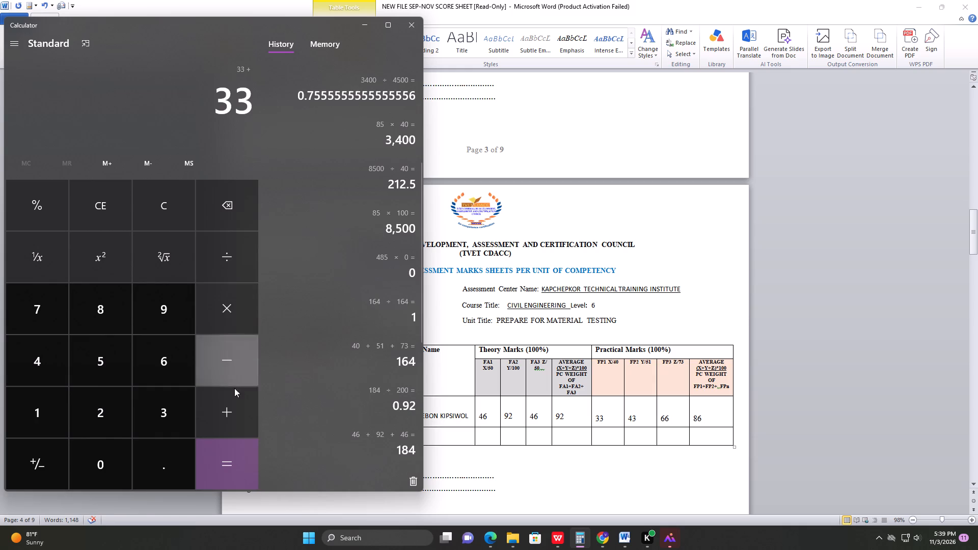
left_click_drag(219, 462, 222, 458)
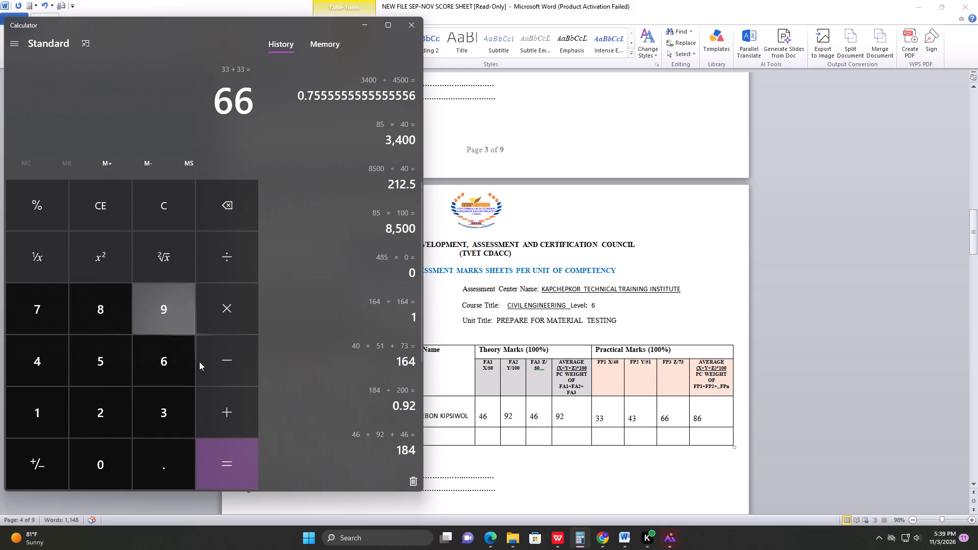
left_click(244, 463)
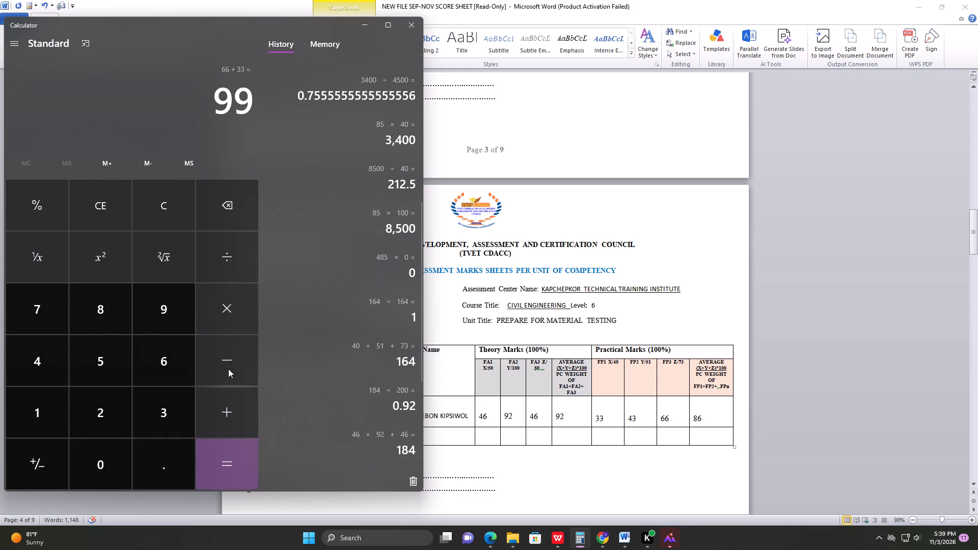
Calculate 33 × 40.
left_click(153, 416)
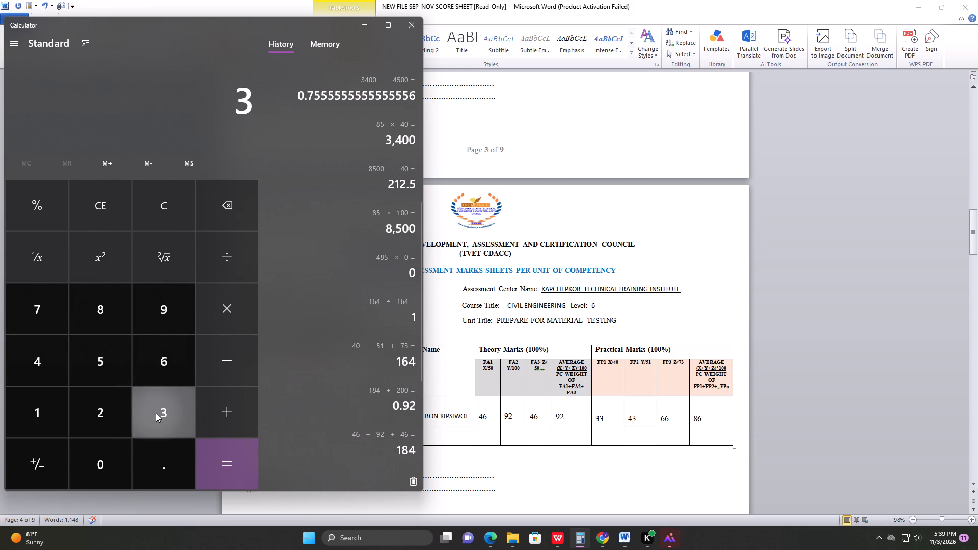
left_click(156, 413)
left_click(231, 315)
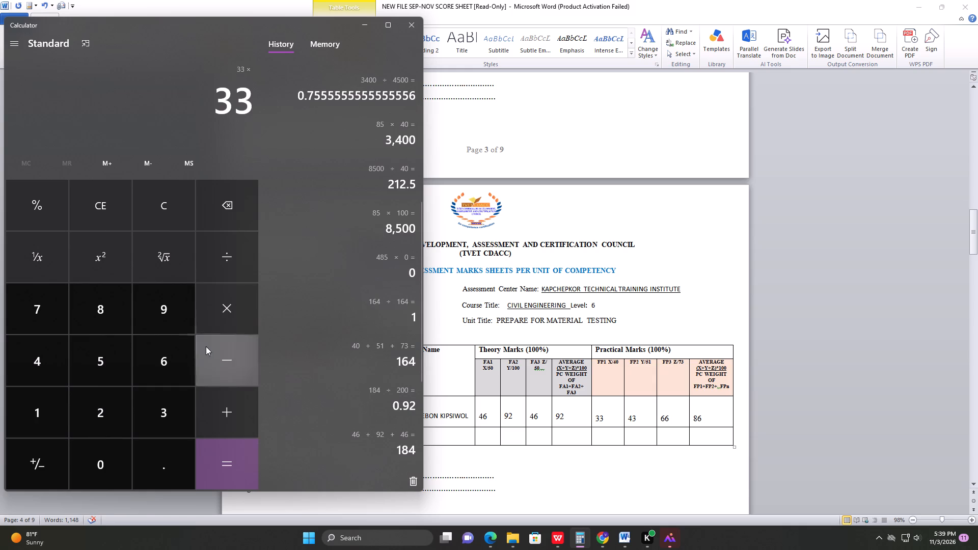
left_click(38, 362)
left_click(103, 467)
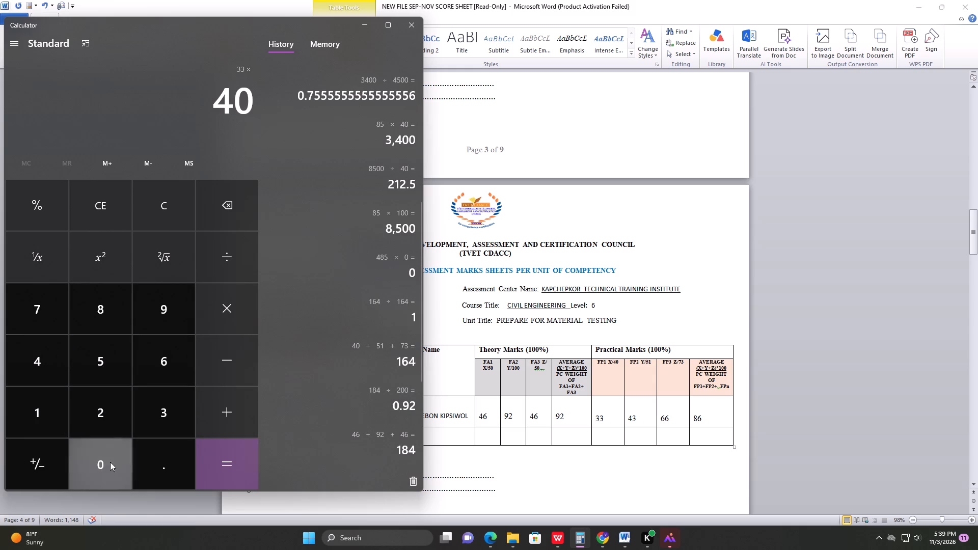
left_click(225, 459)
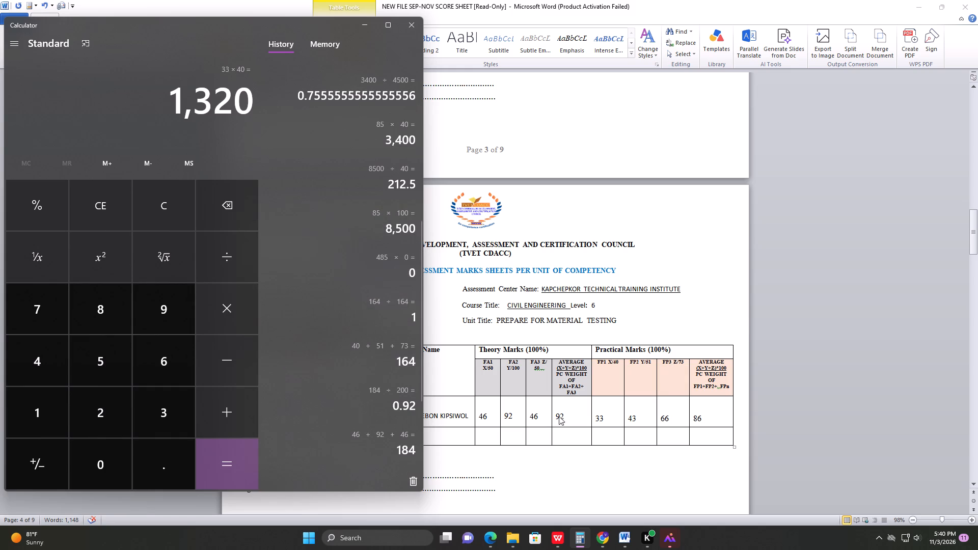
Return to the score sheet and set the row 1 candidate's FP1 practical mark to 34 in the page 4 table.
left_click(605, 418)
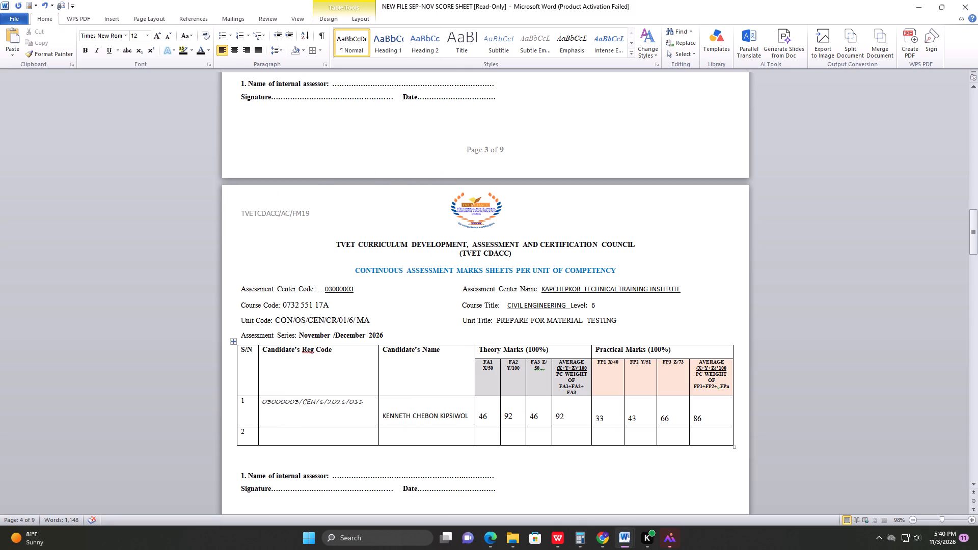
key("BackSpace")
key("4")
Set the FA1 maximum-mark heading to X/50 in the page 2 Construction Material Science table.
scroll(604, 406, "down", 17)
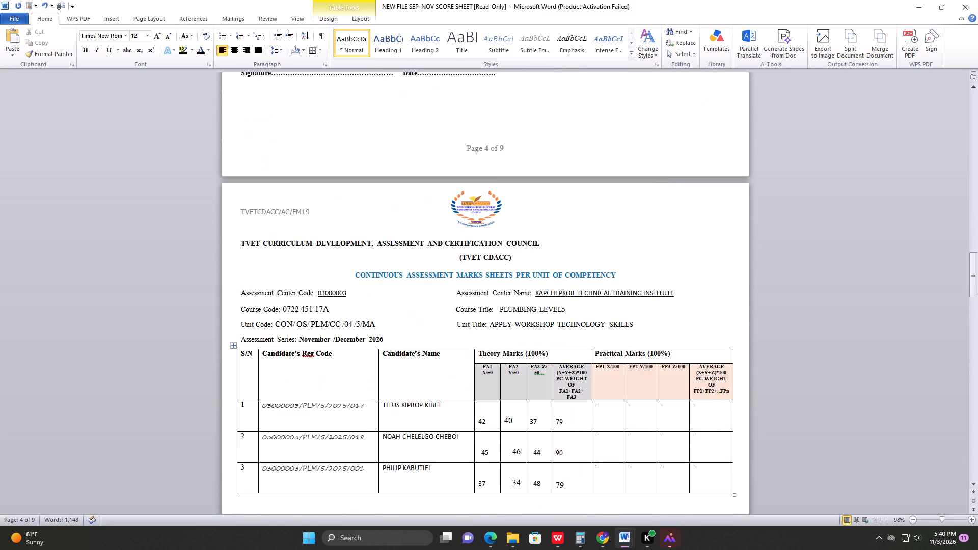
scroll(602, 399, "down", 3)
scroll(589, 396, "up", 10)
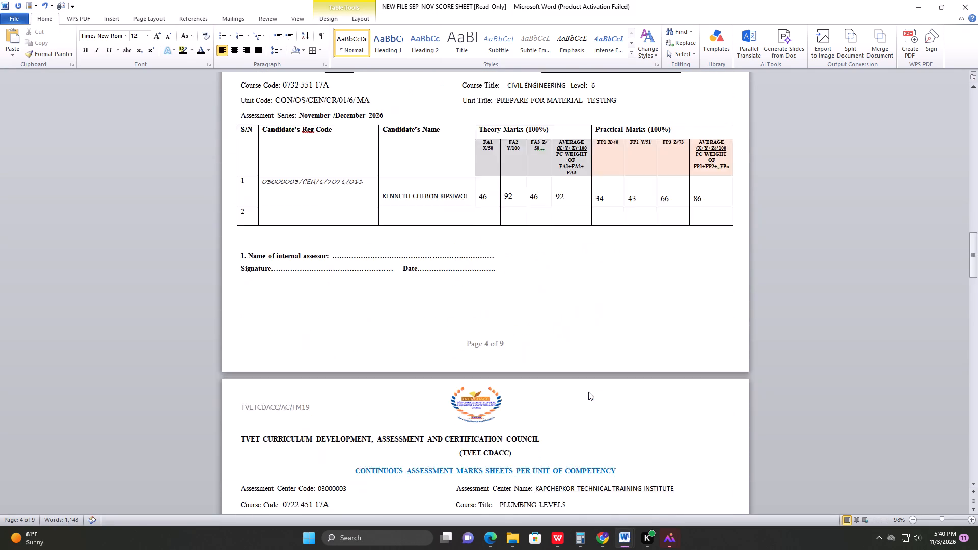
scroll(588, 392, "up", 17)
scroll(589, 390, "up", 4)
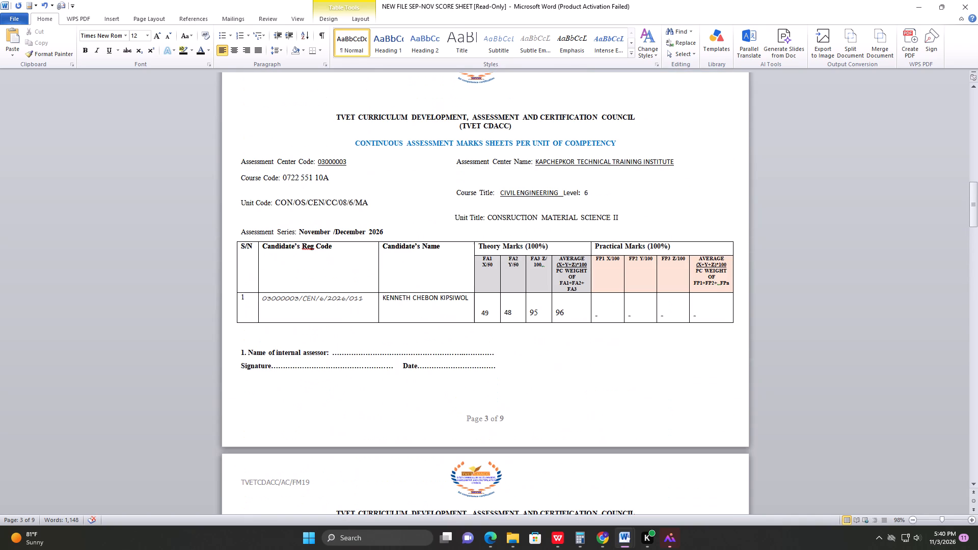
scroll(520, 320, "up", 5)
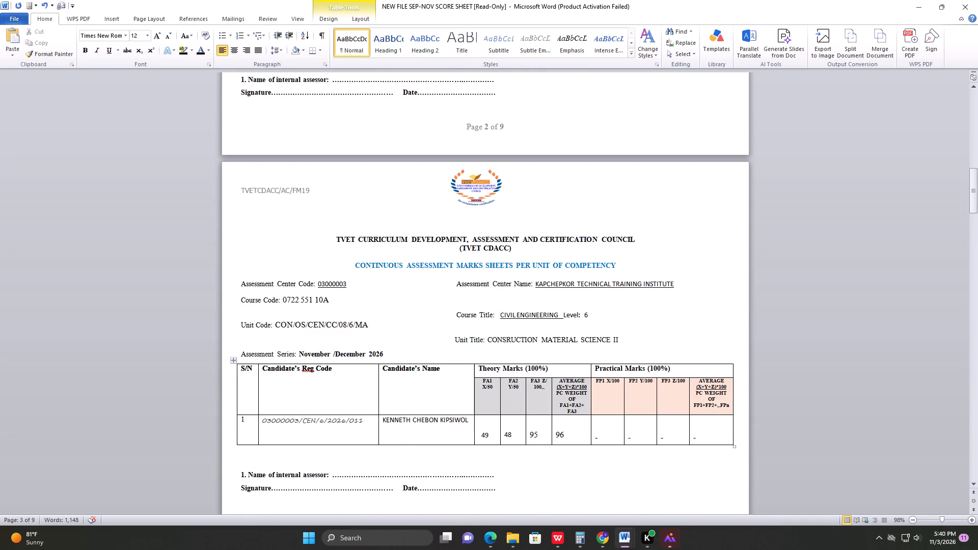
scroll(516, 334, "up", 11)
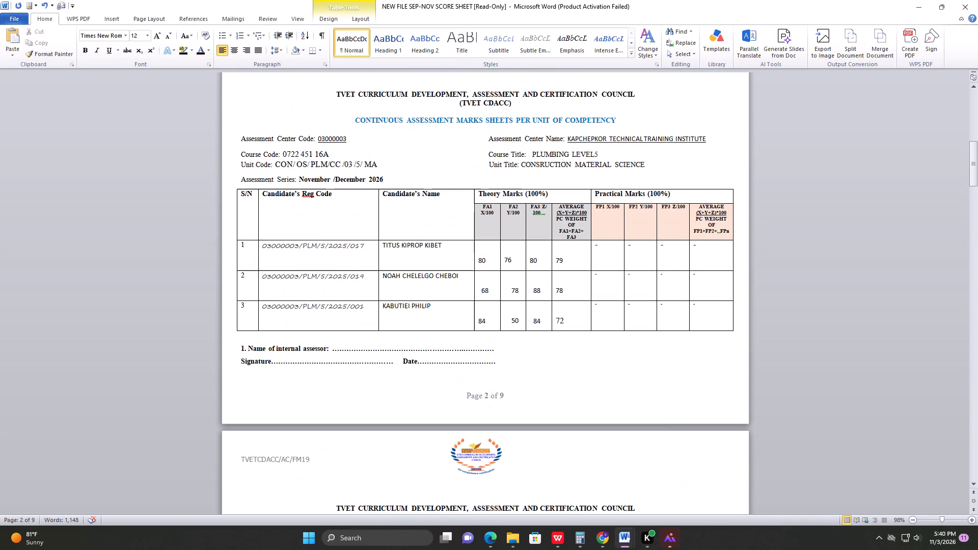
scroll(515, 336, "up", 1)
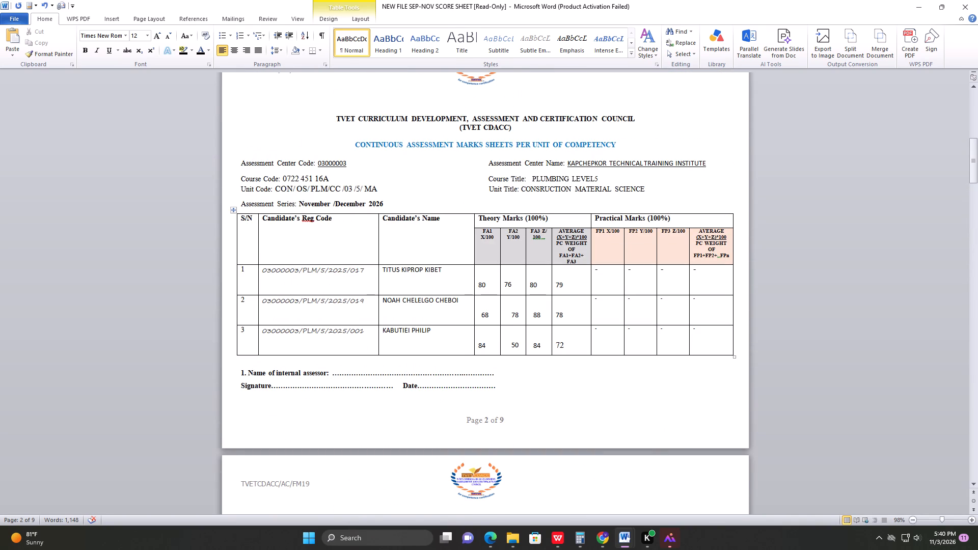
left_click(491, 236)
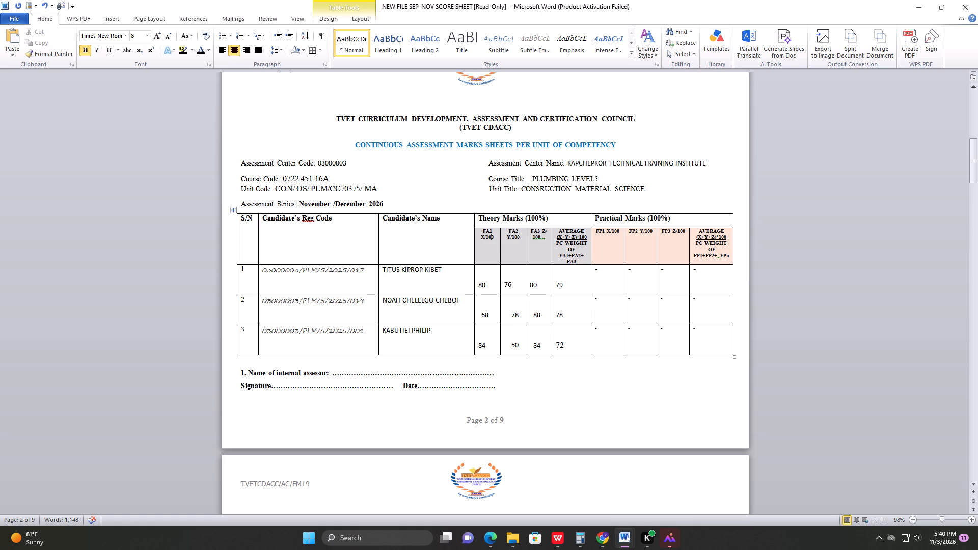
key("BackSpace")
key("BackSpace")
key("5")
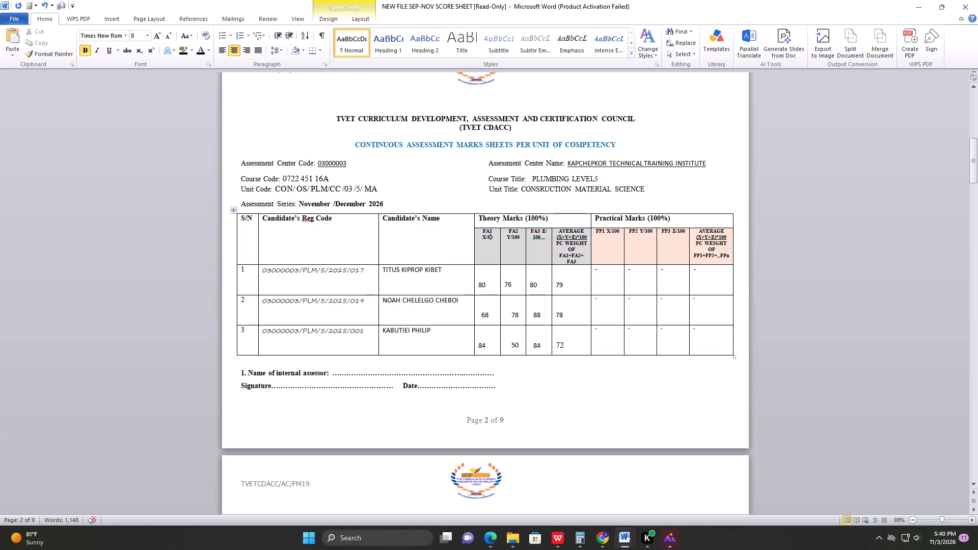
Set the FA2 maximum-mark heading to Y/50 in the page 2 Construction Material Science table.
left_click(516, 237)
key("BackSpace")
key("BackSpace")
key("5")
Switch to File Explorer and open CMS ASSESMENT s from the CONSTRUCTION MATERIAL SCIENCE ASSESMENTS folder, accepting read-only access.
scroll(541, 243, "up", 1)
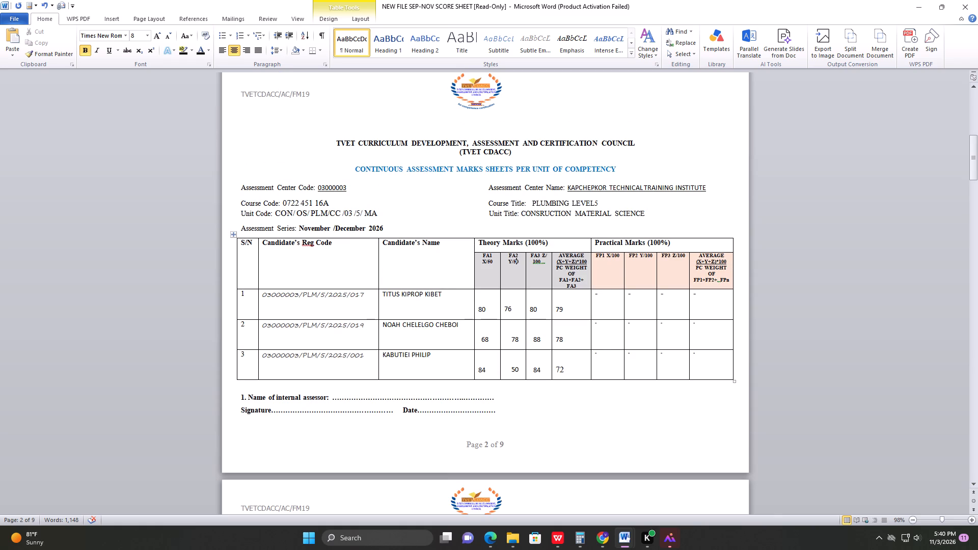
scroll(522, 274, "down", 2)
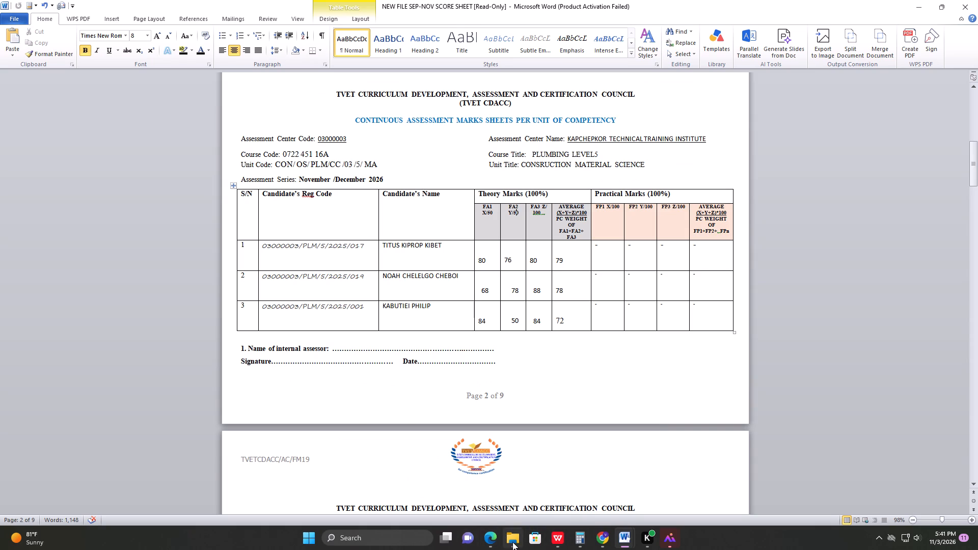
left_click(512, 541)
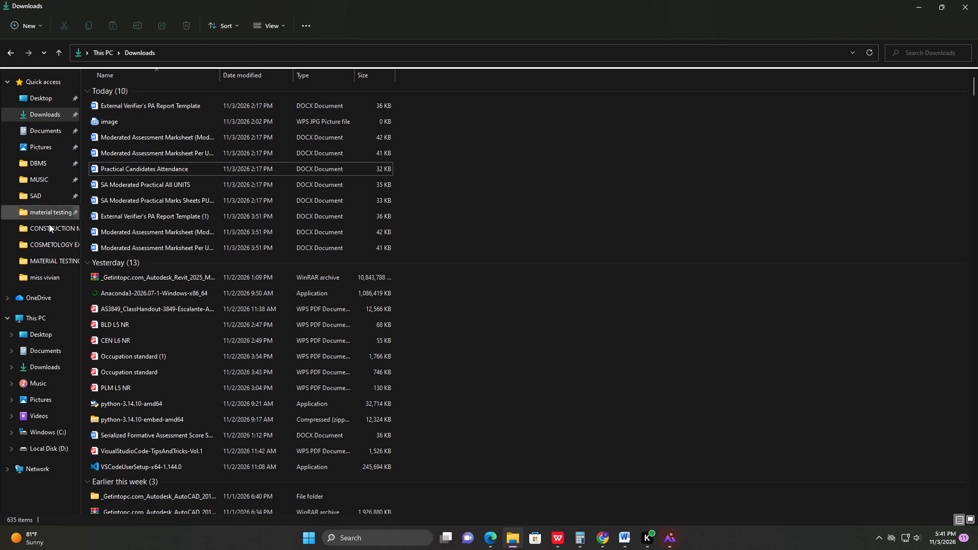
left_click(41, 275)
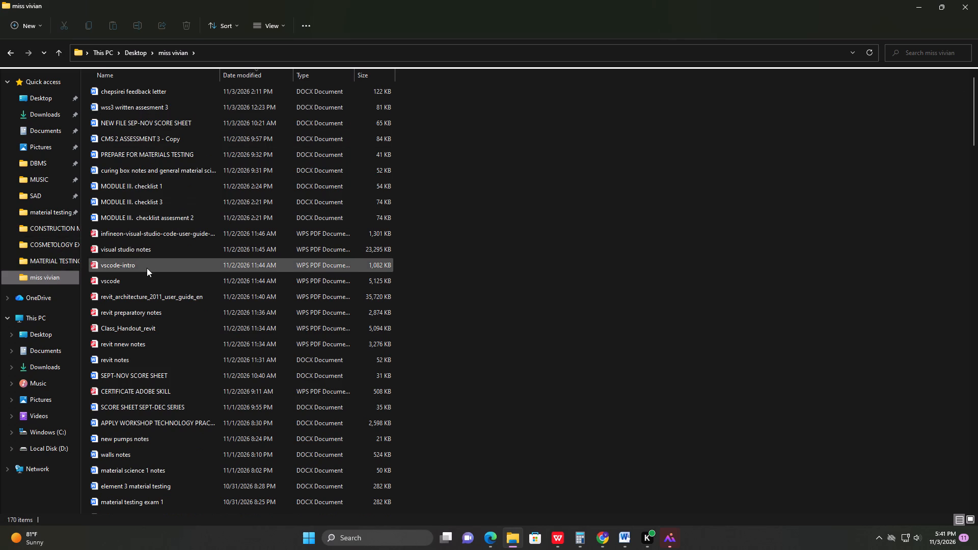
scroll(119, 342, "down", 10)
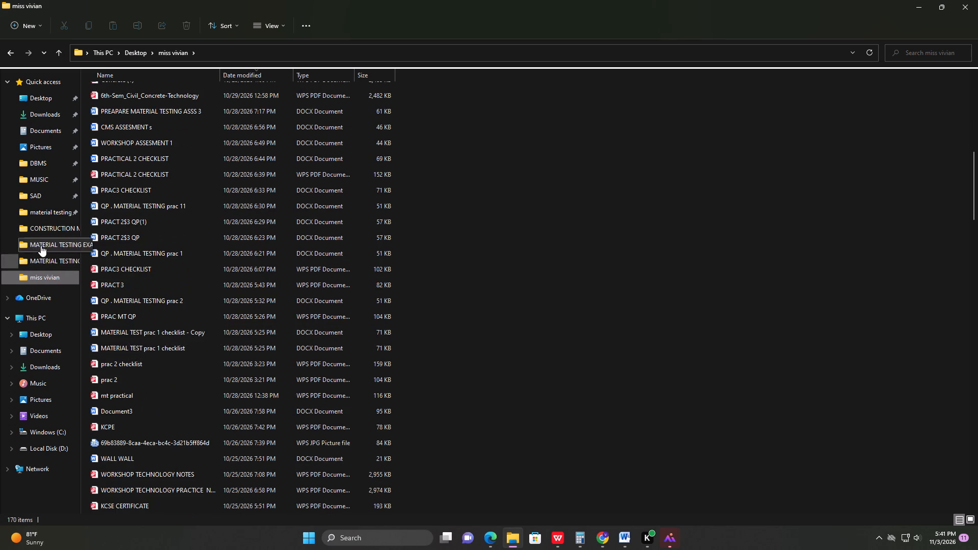
double_click(42, 228)
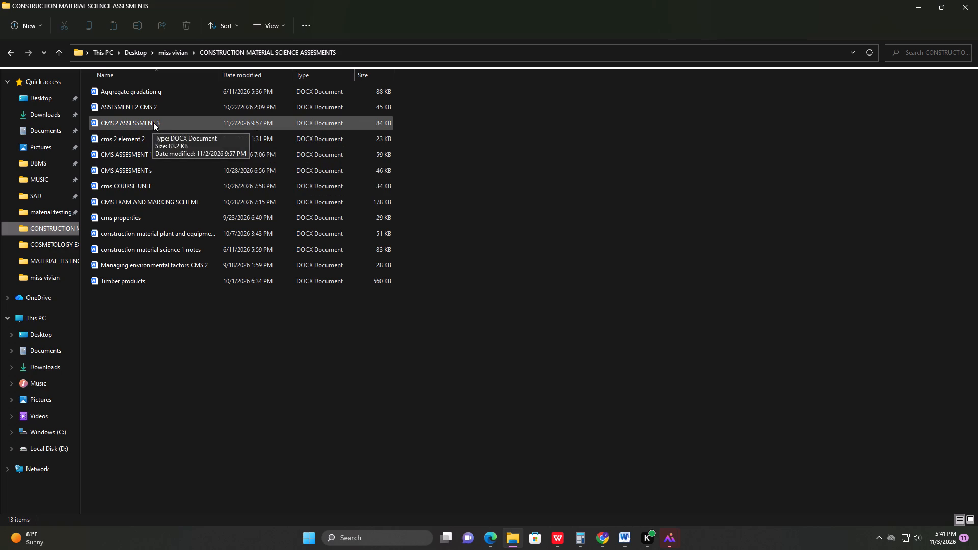
double_click(149, 171)
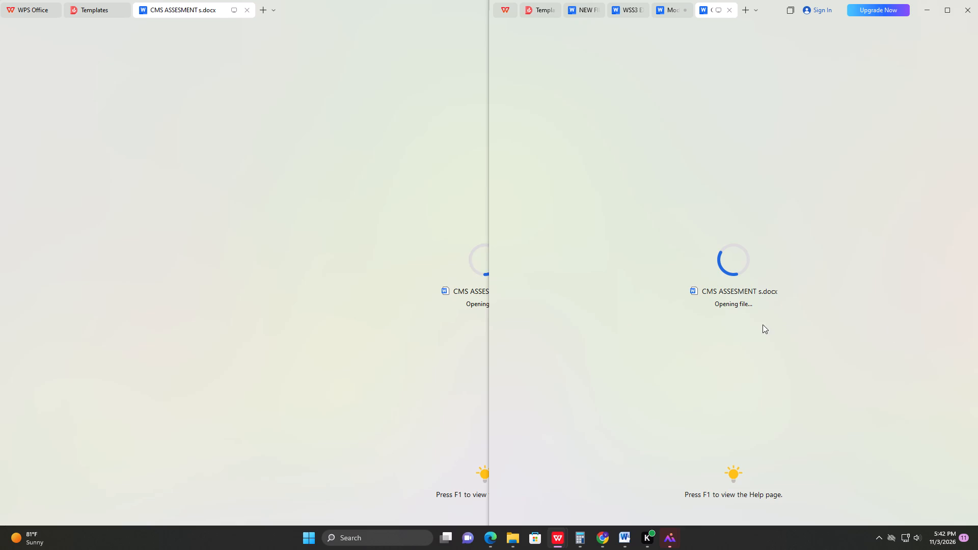
scroll(710, 316, "down", 1)
scroll(590, 276, "up", 3)
scroll(590, 279, "down", 2)
scroll(592, 280, "up", 2)
scroll(618, 304, "down", 1)
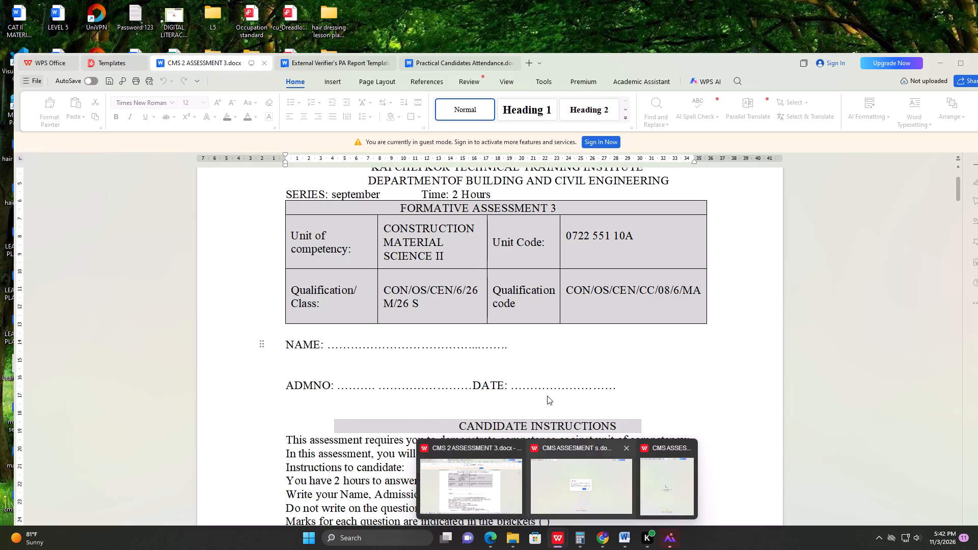
left_click(519, 289)
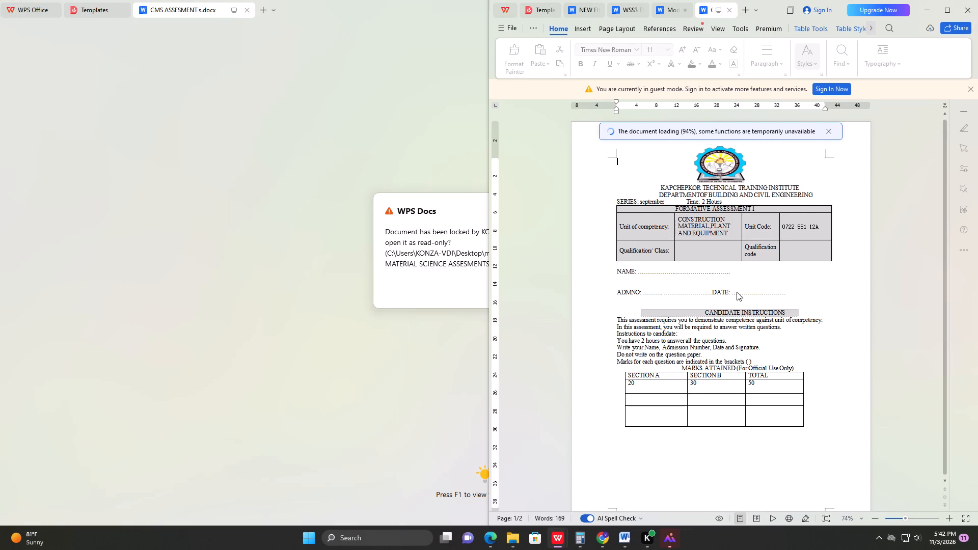
Examine the Formative Assessment 1 paper in CMS ASSESMENT s for its section and total marks.
scroll(733, 292, "down", 13)
scroll(727, 316, "up", 4)
scroll(727, 318, "down", 4)
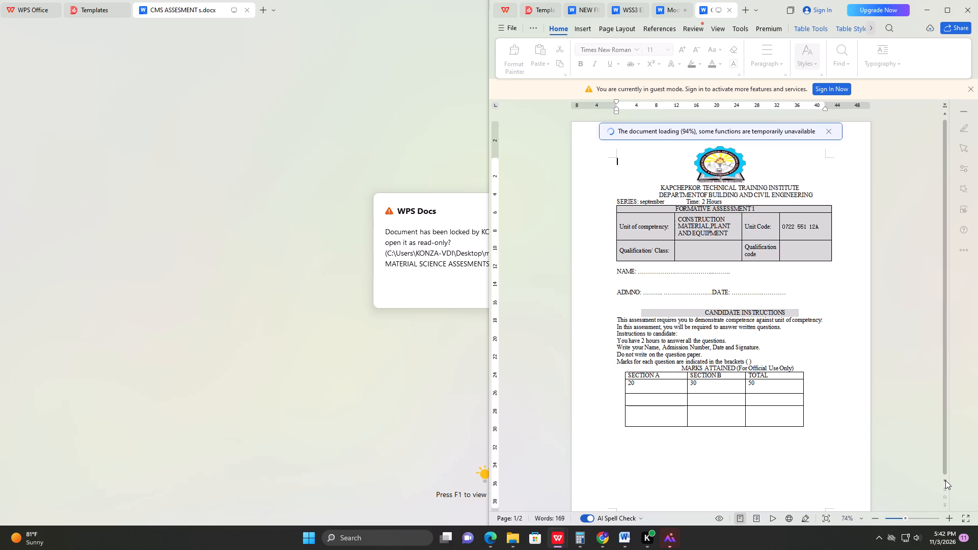
left_click(946, 480)
left_click(946, 480)
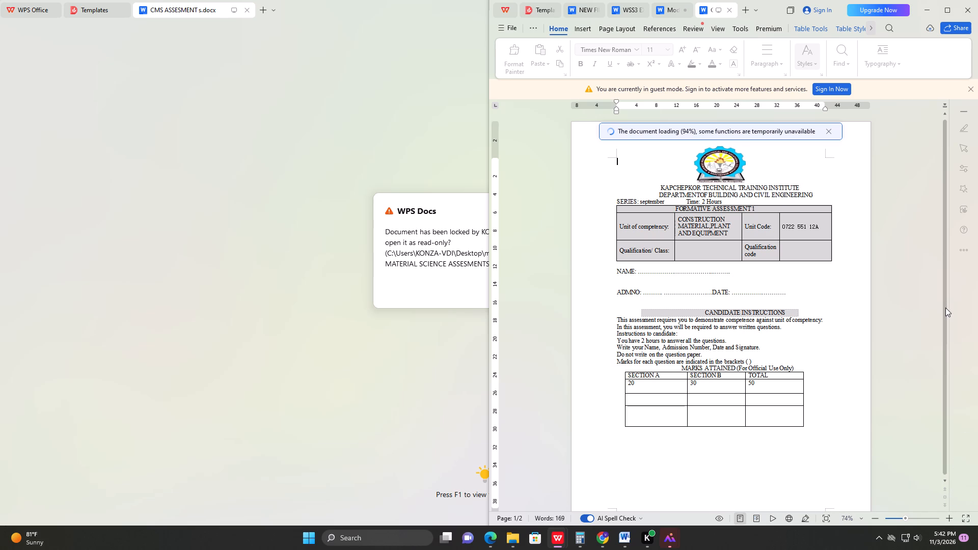
left_click(945, 308)
left_click(944, 320)
left_click(829, 129)
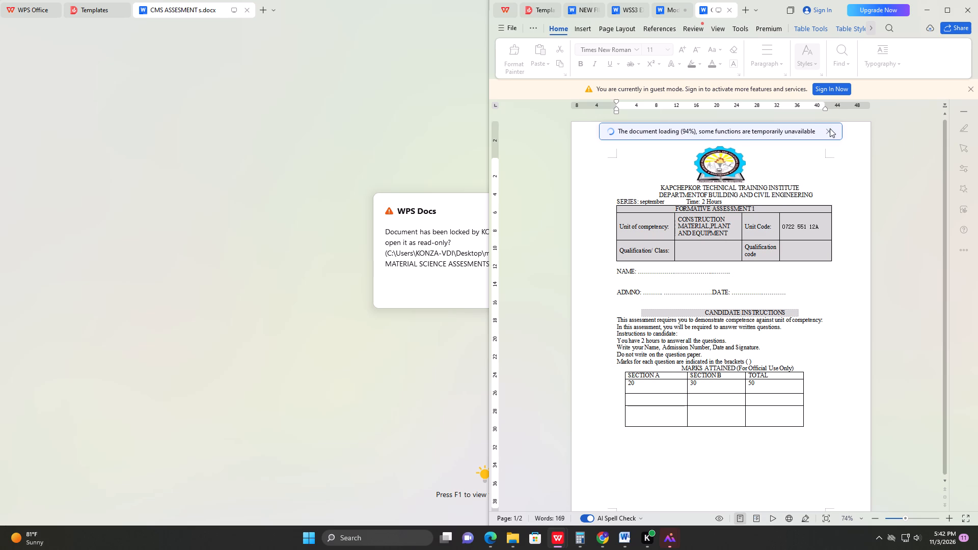
left_click(829, 130)
left_click(339, 346)
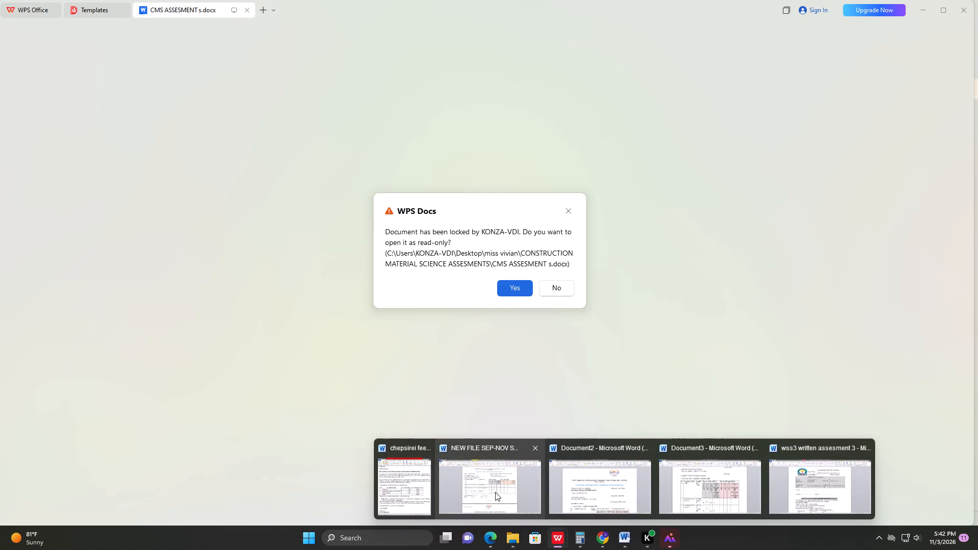
Switch to the NEW FILE SEP-NOV SCORE SHEET and set candidate 1's FA1 mark to 40 and FA2 mark to 38 on page 2.
left_click(494, 492)
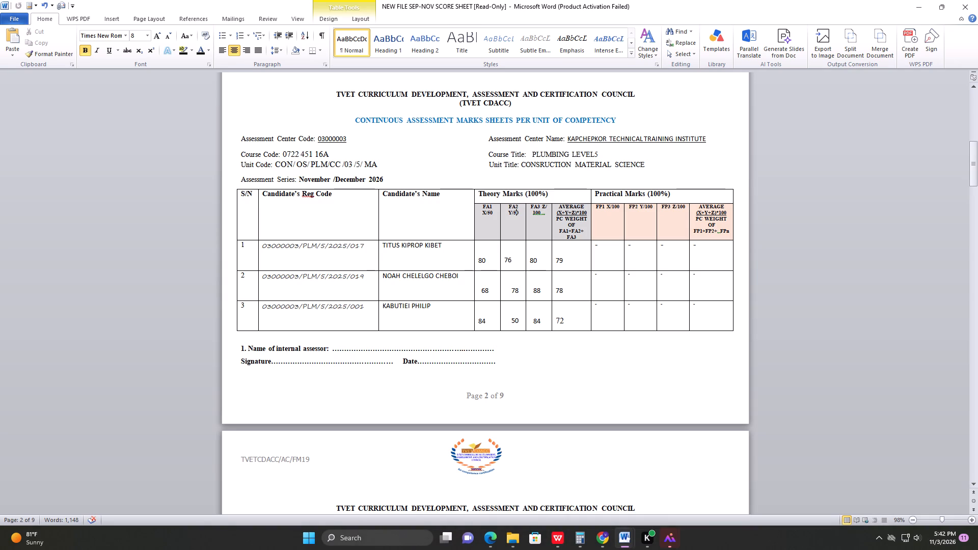
left_click(482, 261)
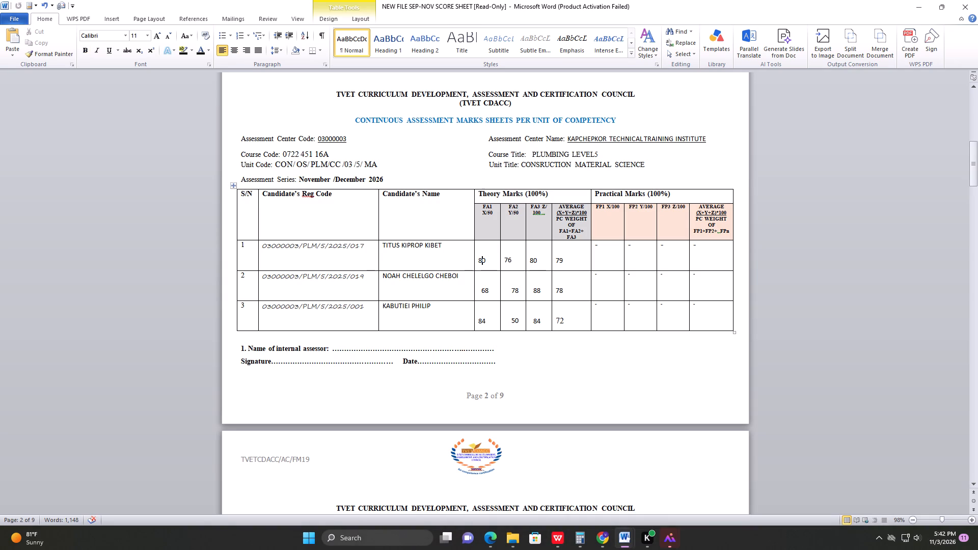
key("BackSpace")
key("BackSpace")
key("4")
left_click(510, 261)
key("BackSpace")
key("BackSpace")
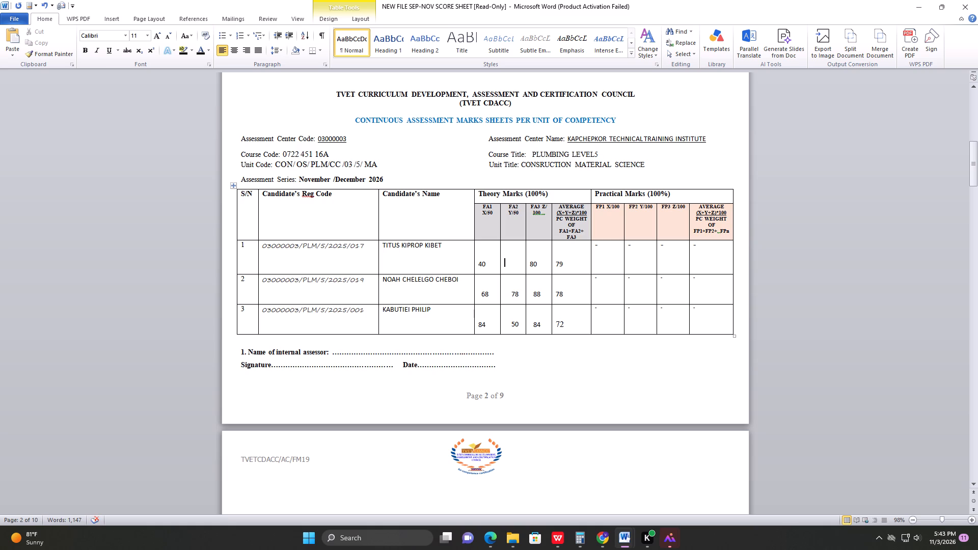
key("3")
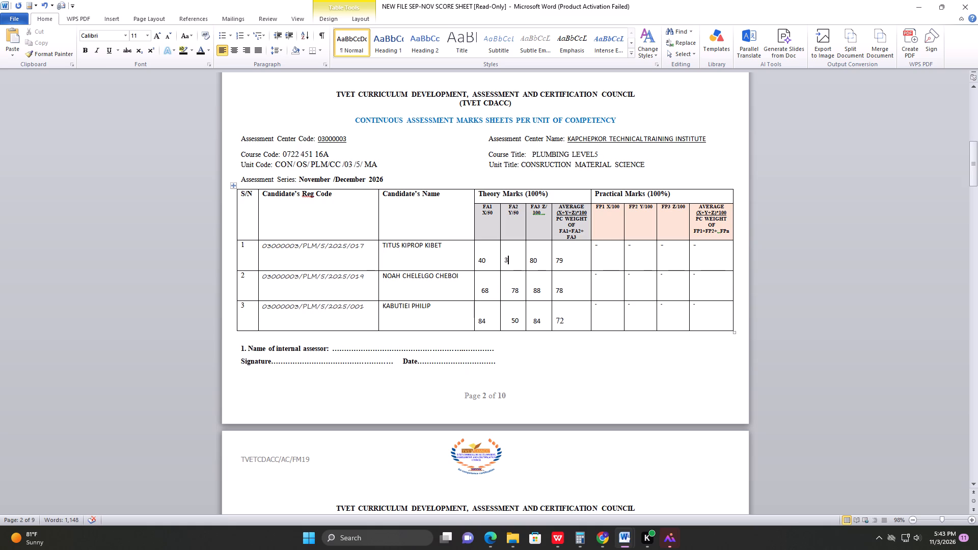
key("8")
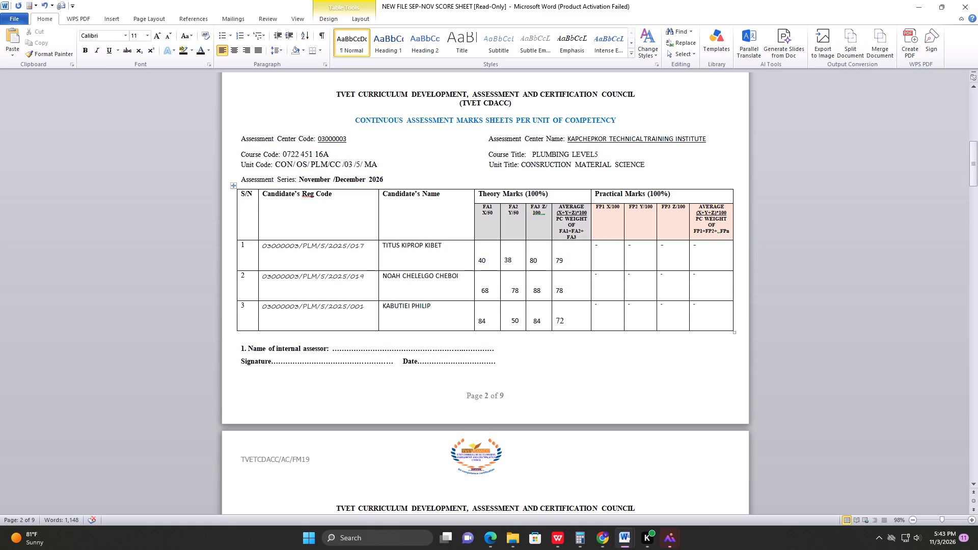
Set candidate 1's FA3 mark to 40 in the Construction Material Science table.
left_click(532, 261)
key("BackSpace")
key("4")
key("BackSpace")
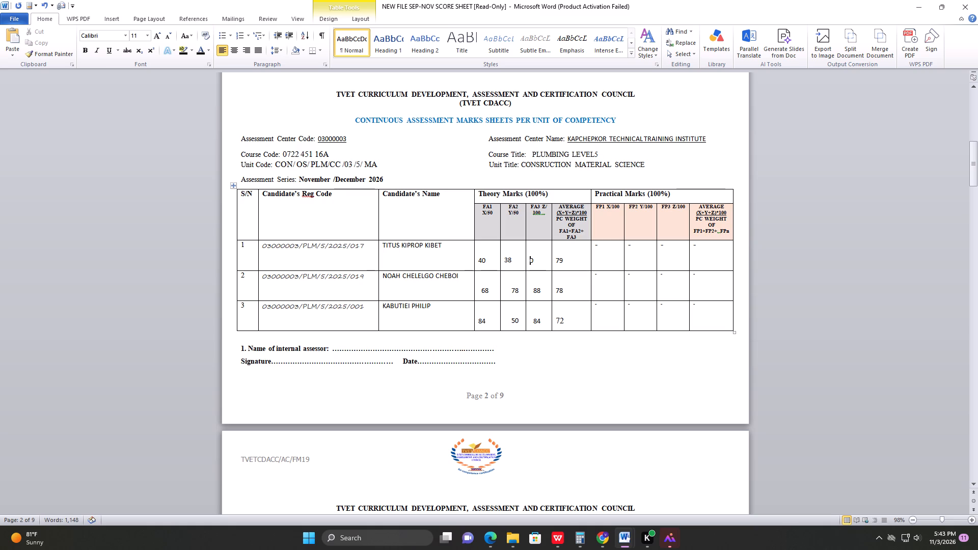
key("5")
key("BackSpace")
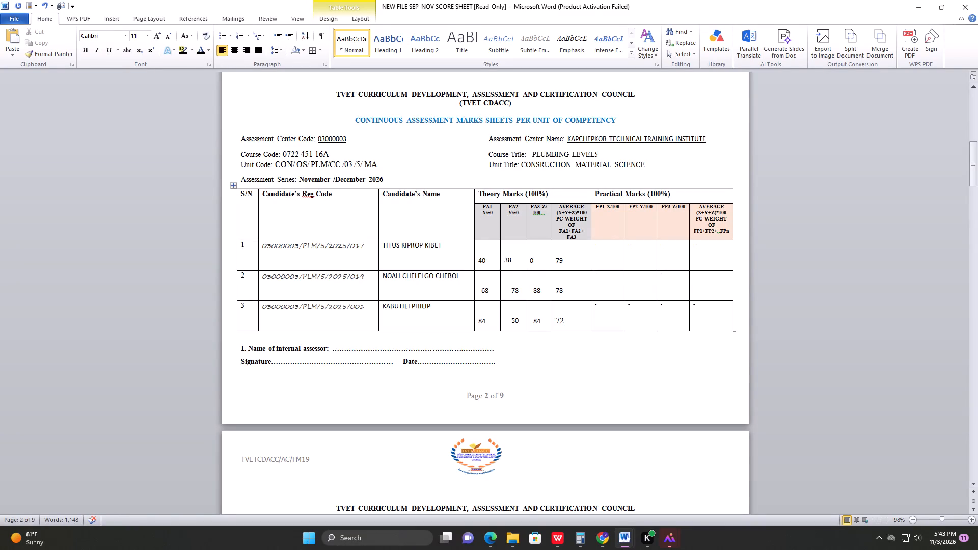
key("4")
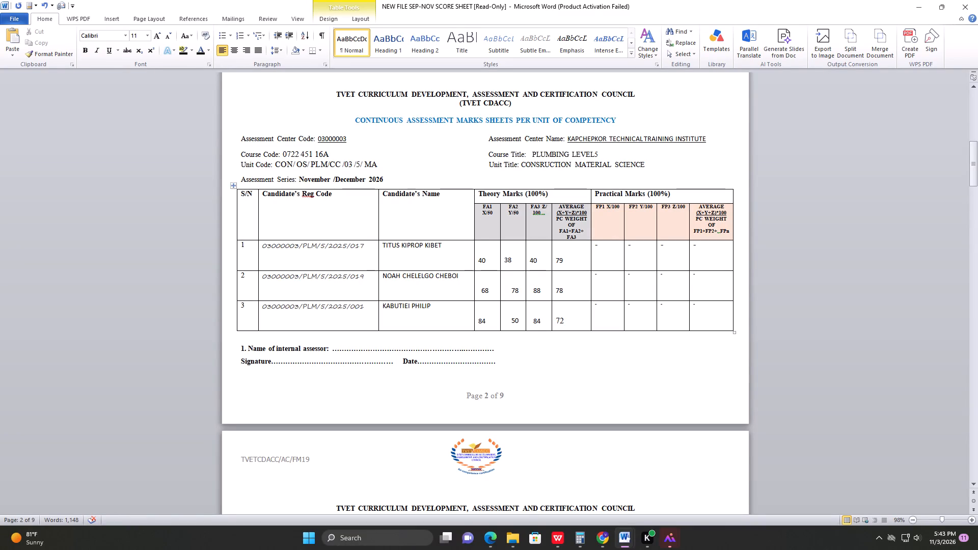
Set the FA3 maximum-mark heading to Z/40 in the page 2 Construction Material Science table.
left_click(538, 214)
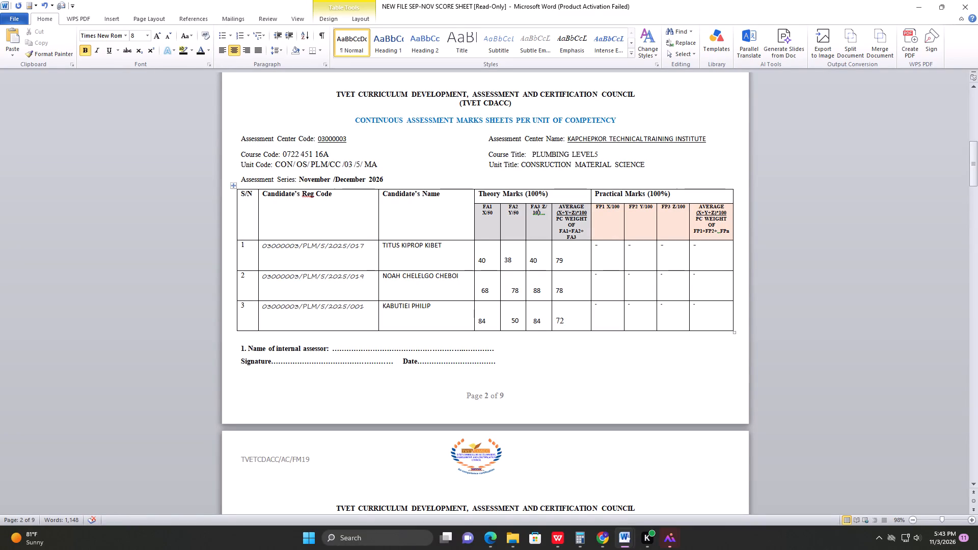
key("BackSpace")
key("BackSpace")
key("4")
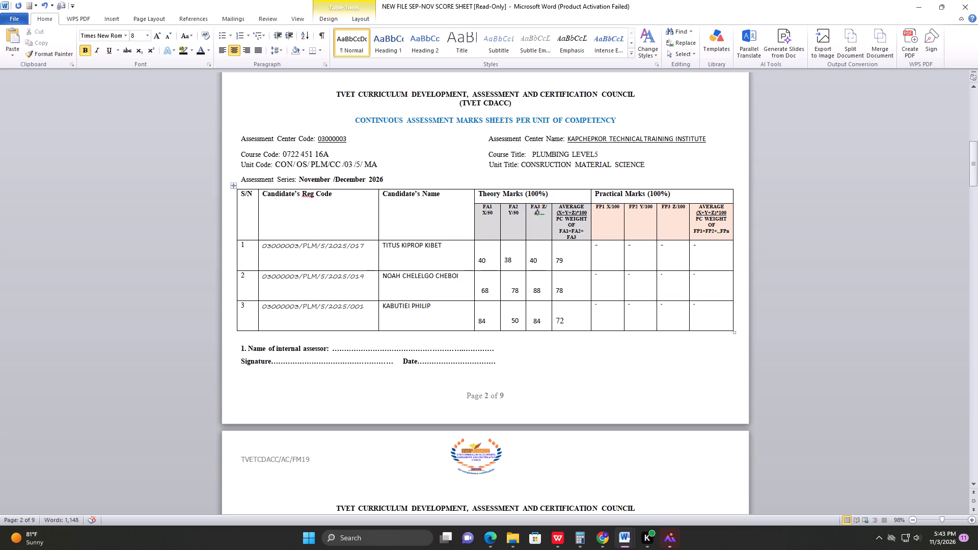
Set candidate 2's FA1 mark to 34 and FA2 mark to 39 in the Construction Material Science table.
left_click(487, 292)
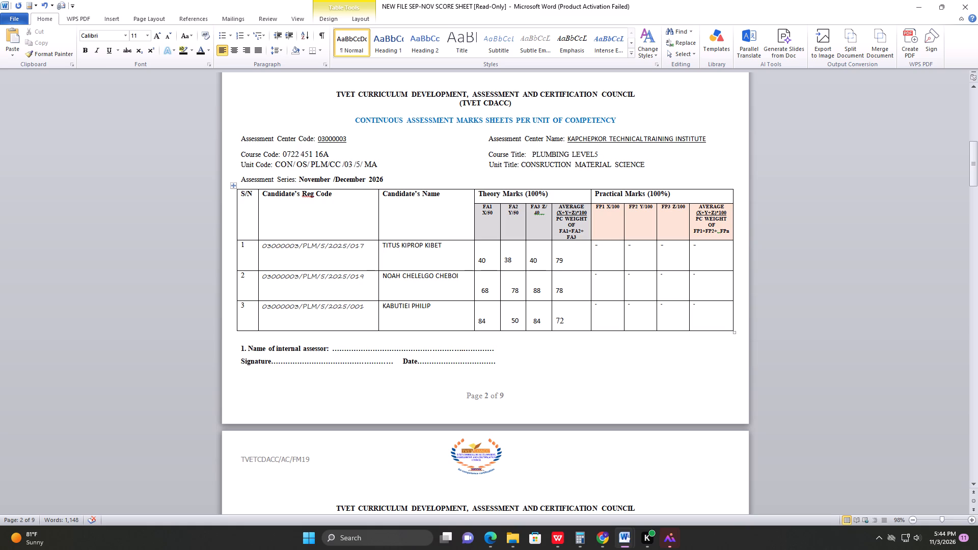
left_click(487, 290)
key("BackSpace")
key("BackSpace")
type("34")
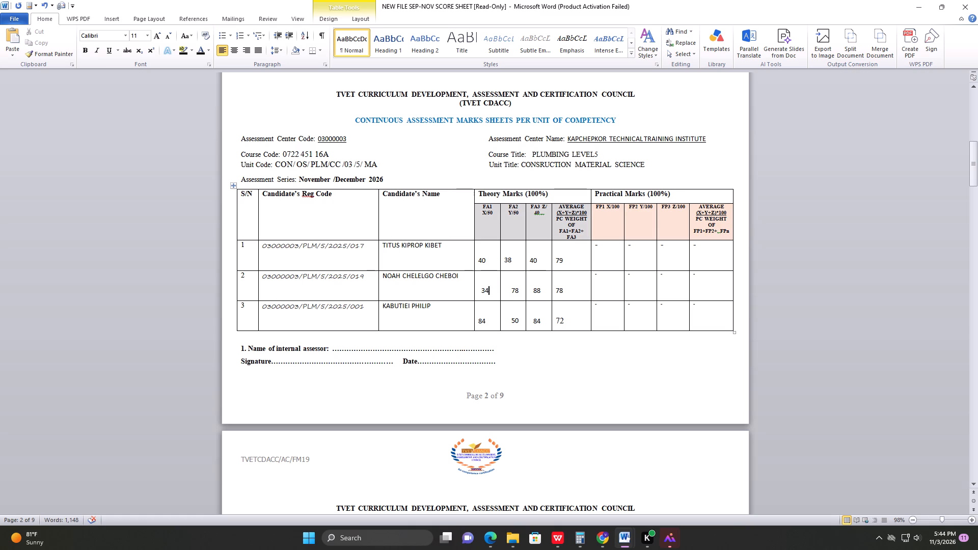
left_click(518, 293)
key("BackSpace")
key("BackSpace")
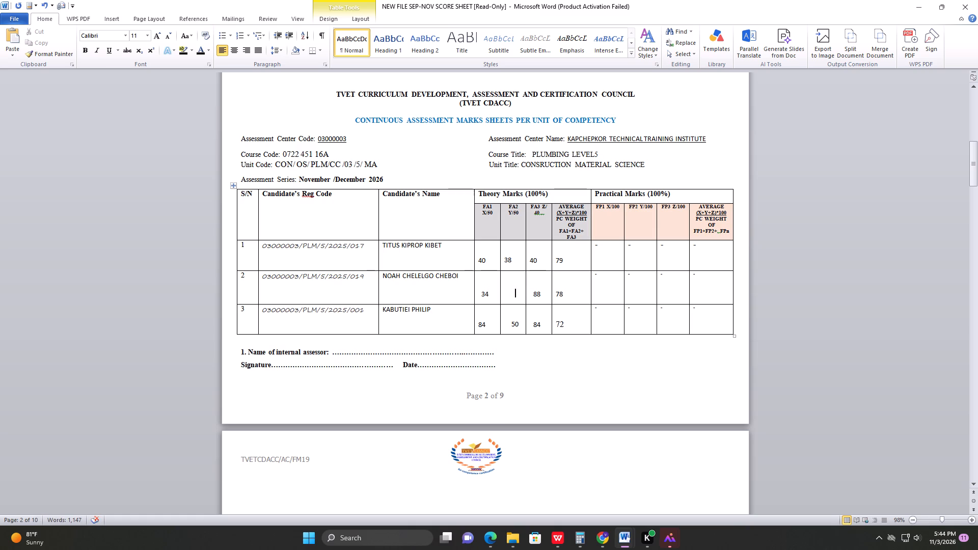
key("3")
key("9")
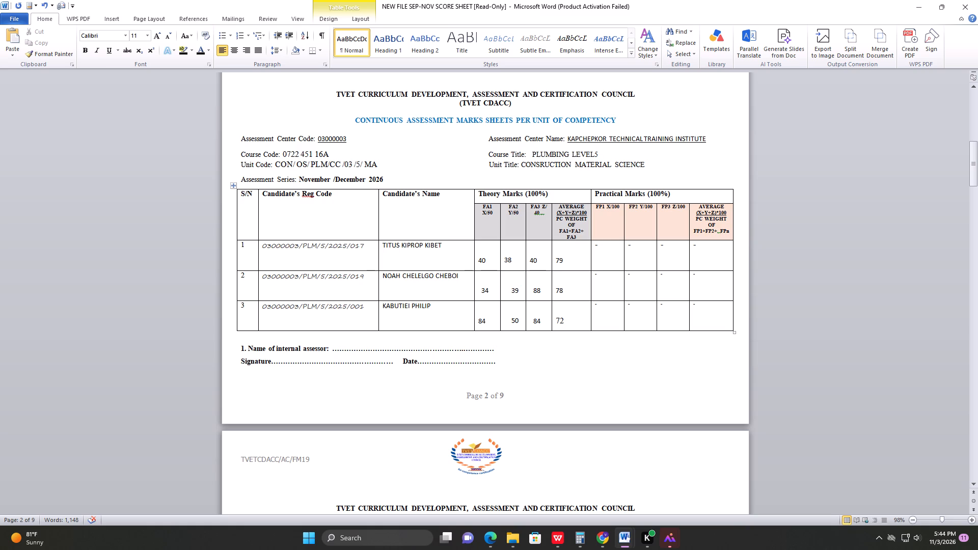
Set candidate 2's FA3 mark to 44 in the Construction Material Science table.
left_click(536, 291)
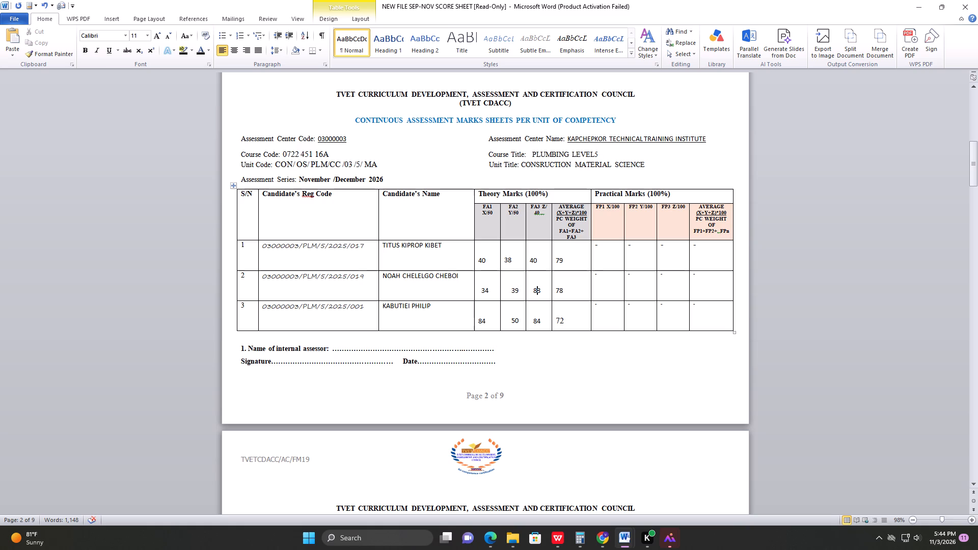
left_click(539, 293)
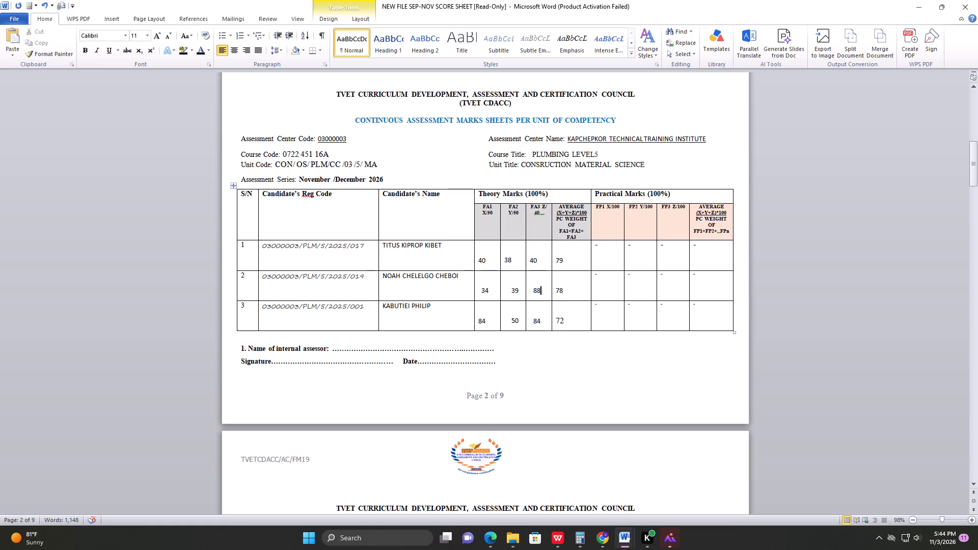
key("BackSpace")
key("BackSpace")
type("44")
Set candidate 3's FA1 mark to 42 and FA2 mark to 25 in the Construction Material Science table.
left_click(490, 325)
key("BackSpace")
key("BackSpace")
key("4")
key("2")
left_click(520, 322)
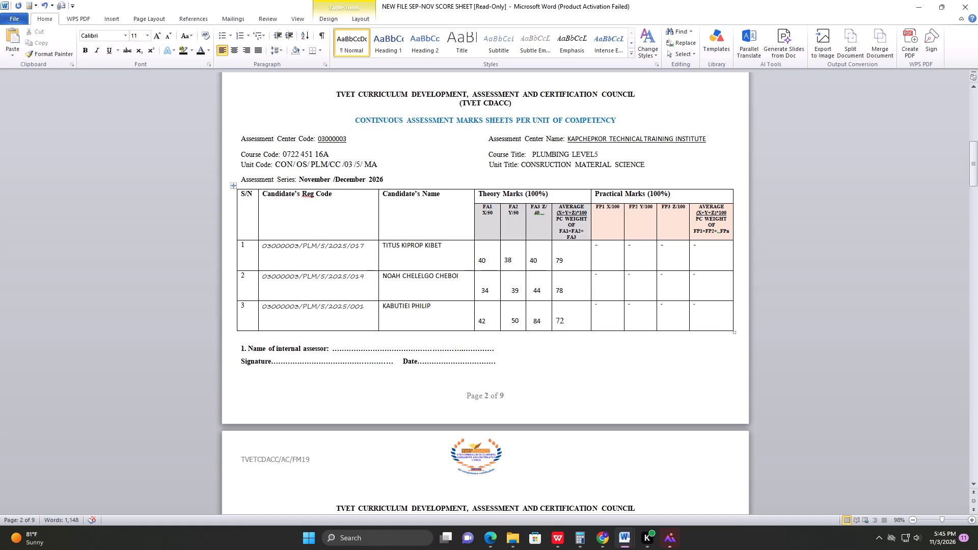
key("BackSpace")
key("BackSpace")
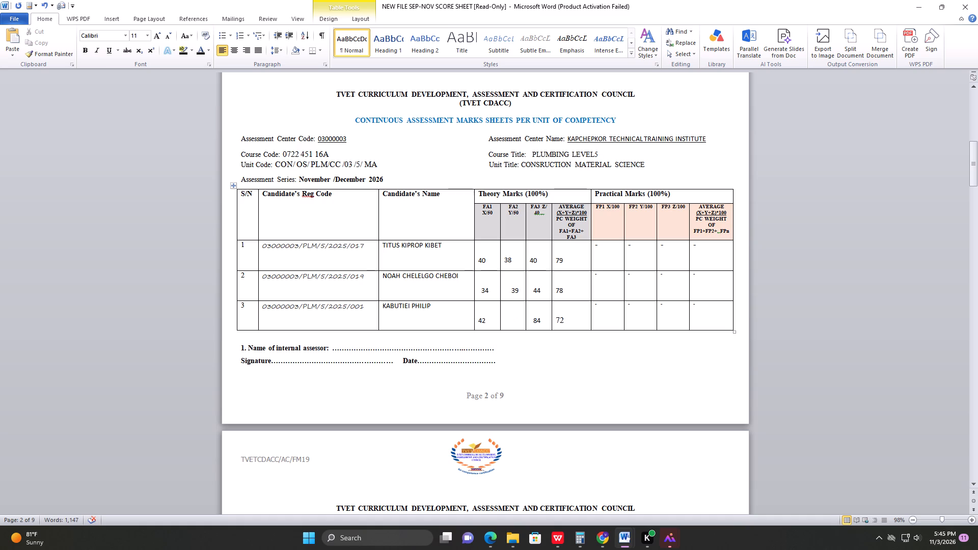
type("25")
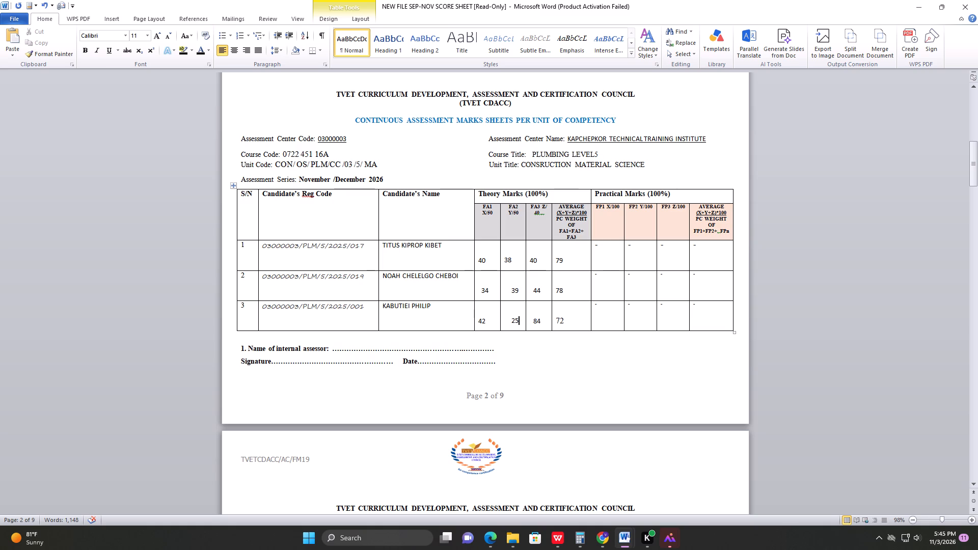
Set candidate 3's FA3 mark to 42 in the page 2 Construction Material Science table.
left_click(539, 322)
key("BackSpace")
key("BackSpace")
key("4")
key("2")
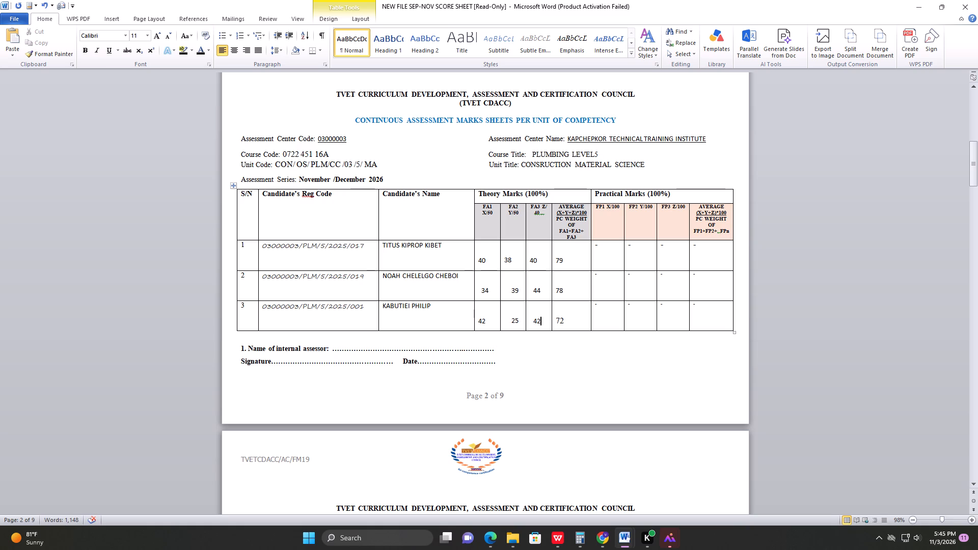
Set candidate 1's FA1 mark to 38 in the page 1 Construction Material Science table for Building Technician Level 5.
scroll(535, 304, "down", 3)
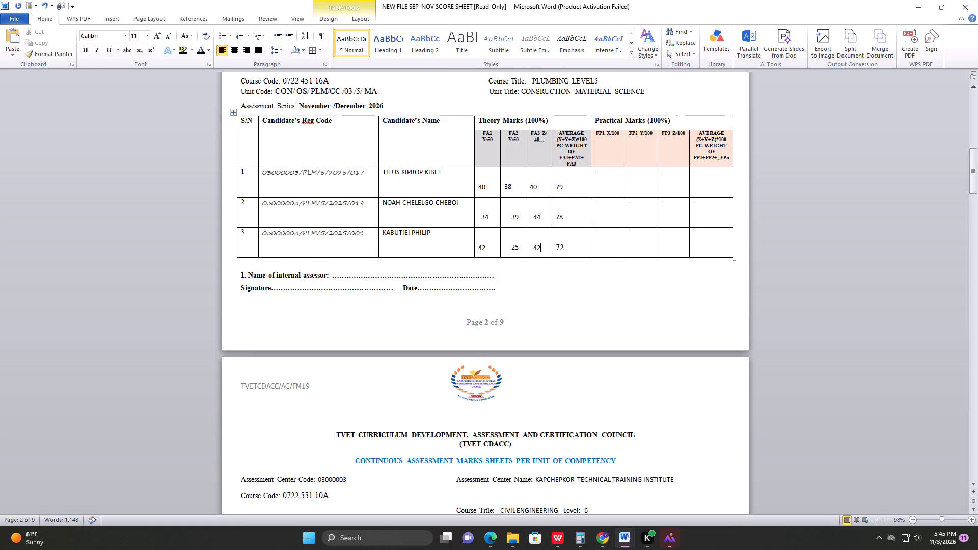
scroll(533, 304, "up", 18)
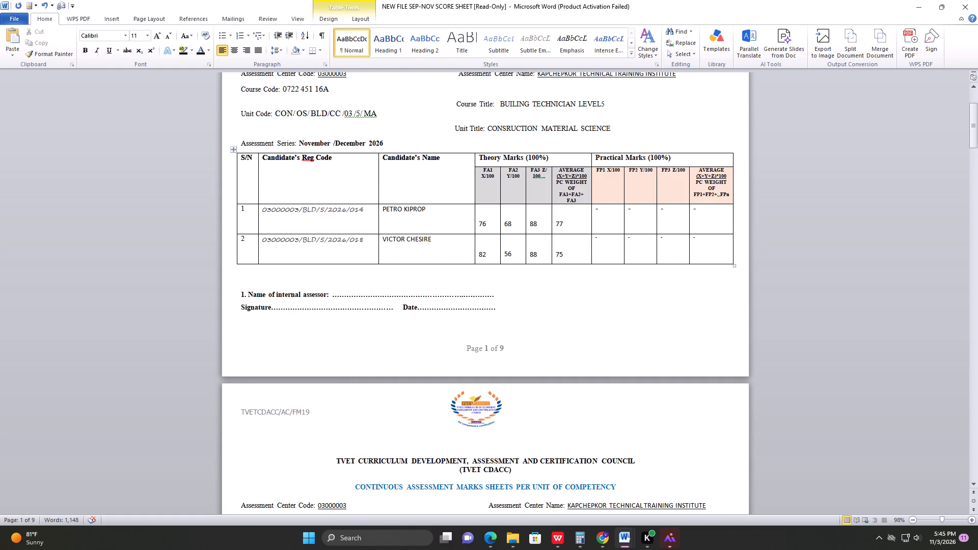
left_click(486, 224)
key("BackSpace")
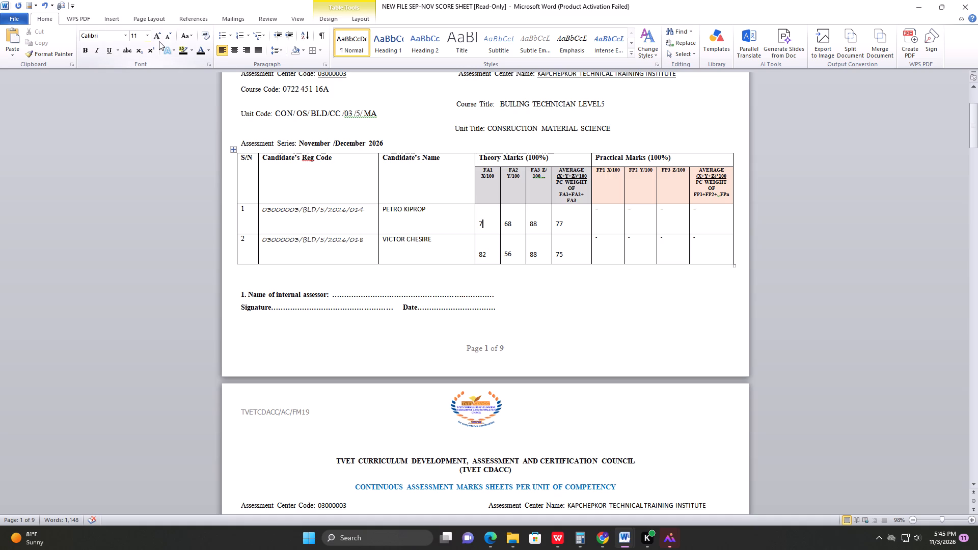
left_click(44, 2)
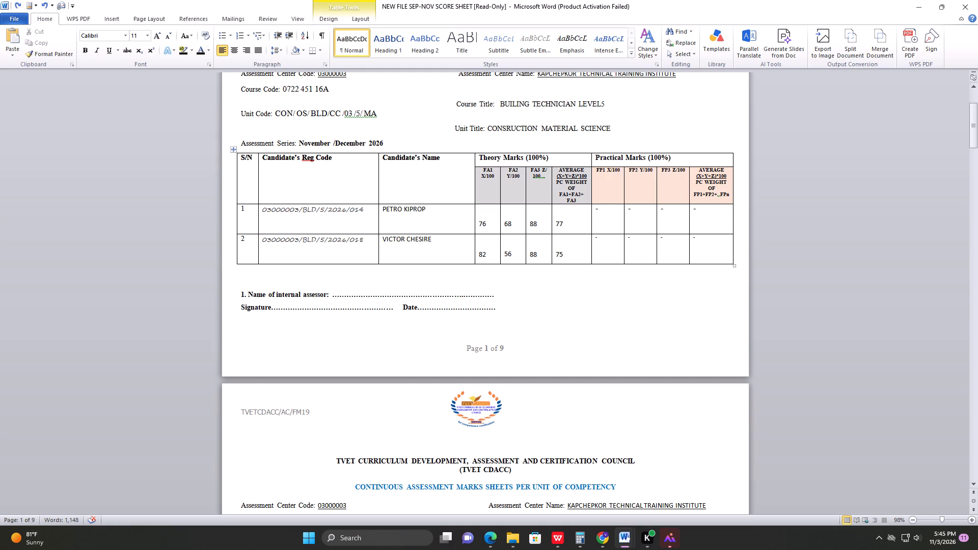
key("BackSpace")
key("BackSpace")
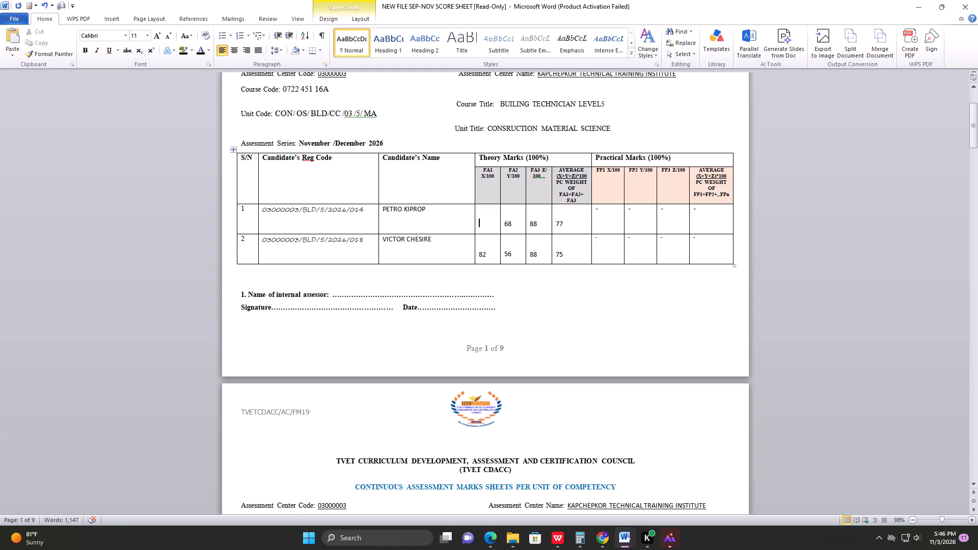
key("3")
key("8")
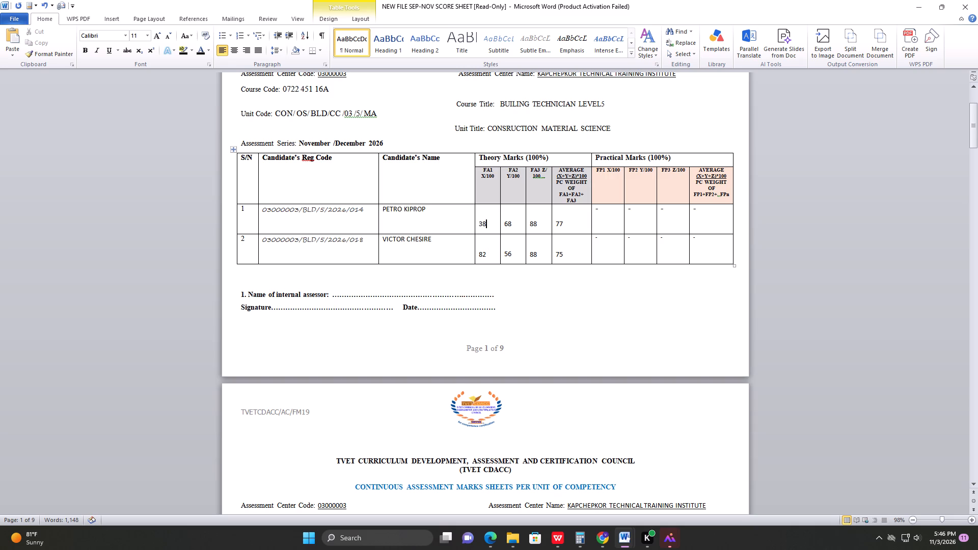
Set candidate 1's FA2 mark to 34 and FA3 mark to 44 in the page 1 Construction Material Science table.
left_click(511, 224)
key("BackSpace")
key("BackSpace")
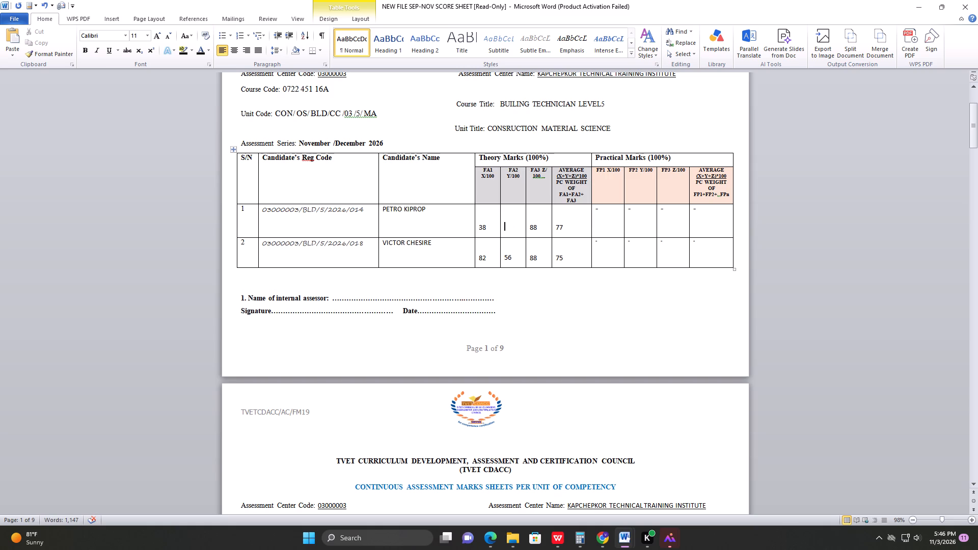
type("34")
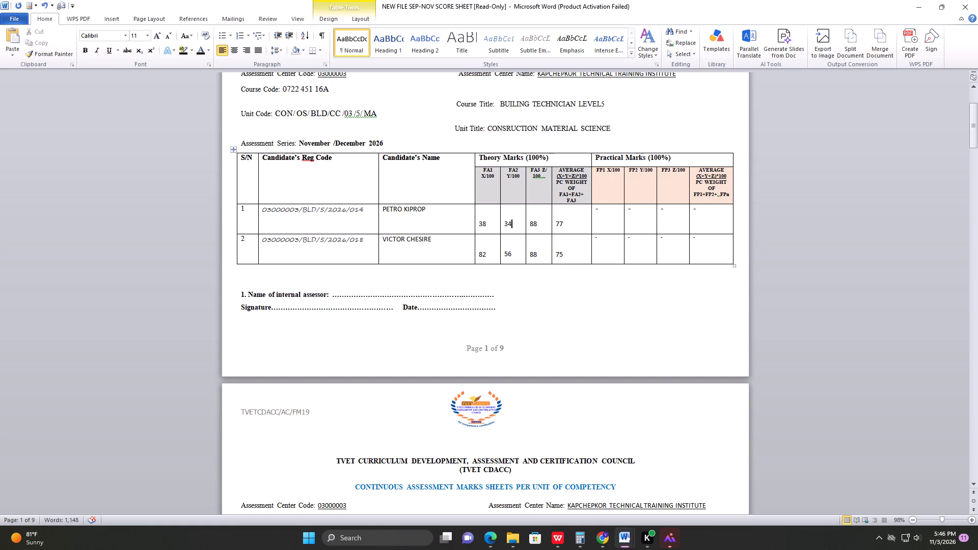
left_click(537, 225)
key("BackSpace")
key("BackSpace")
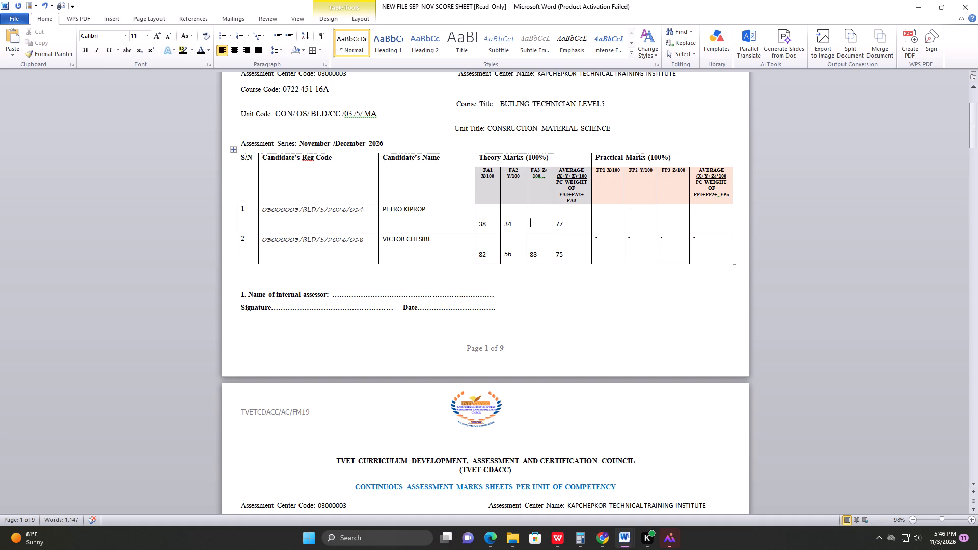
key("4")
key("4")
Set the page 1 table's theory maximum-mark headings to Z/50 for FA3, Y/50 for FA2 and X/50 for FA1.
left_click(538, 178)
key("BackSpace")
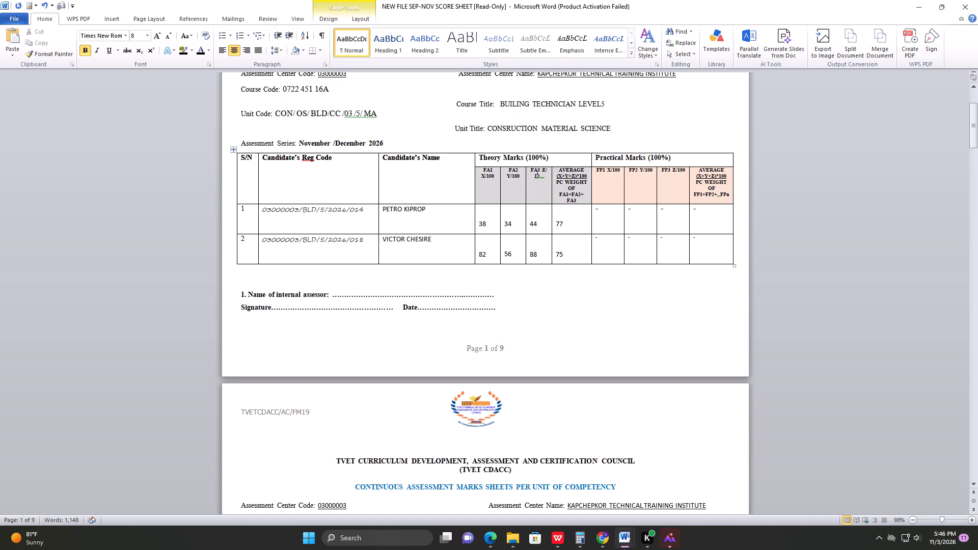
key("BackSpace")
key("5")
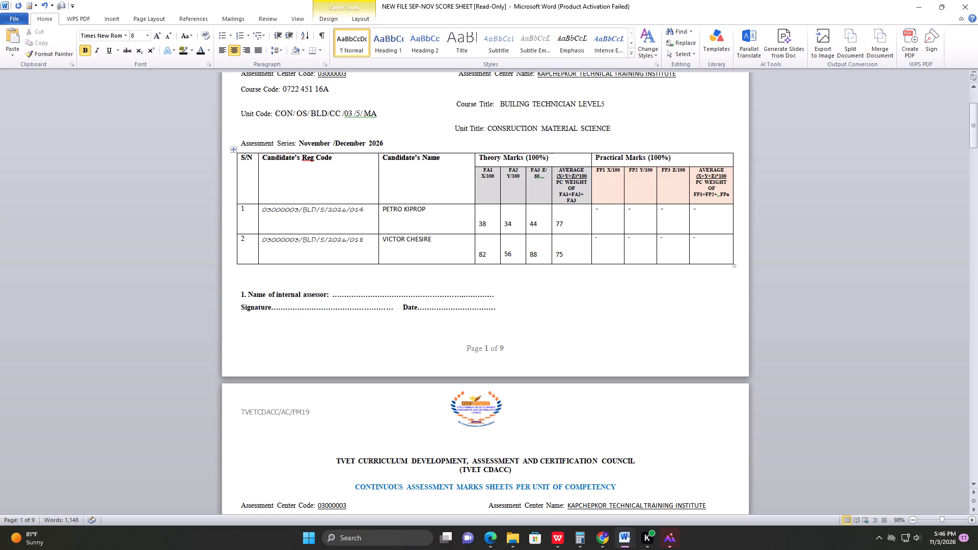
left_click(516, 174)
key("BackSpace")
key("BackSpace")
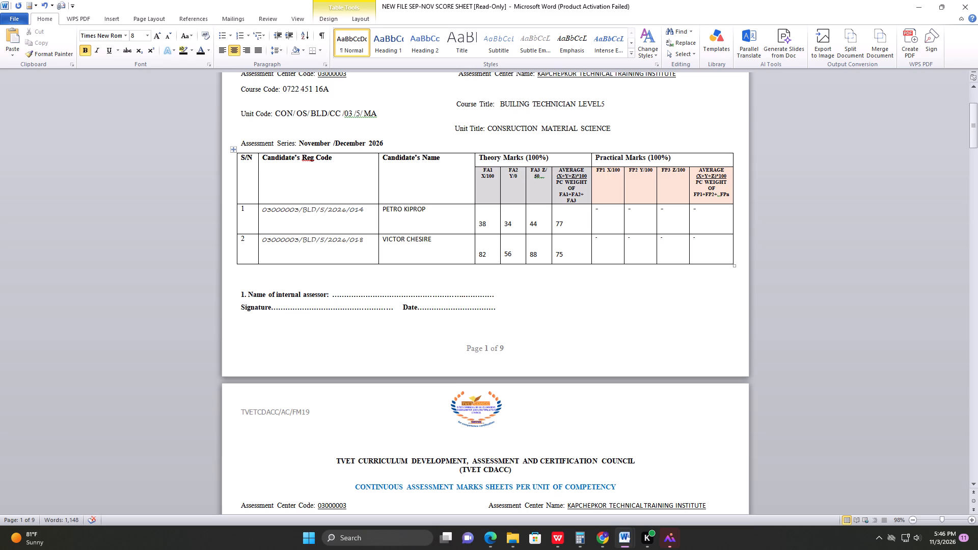
key("5")
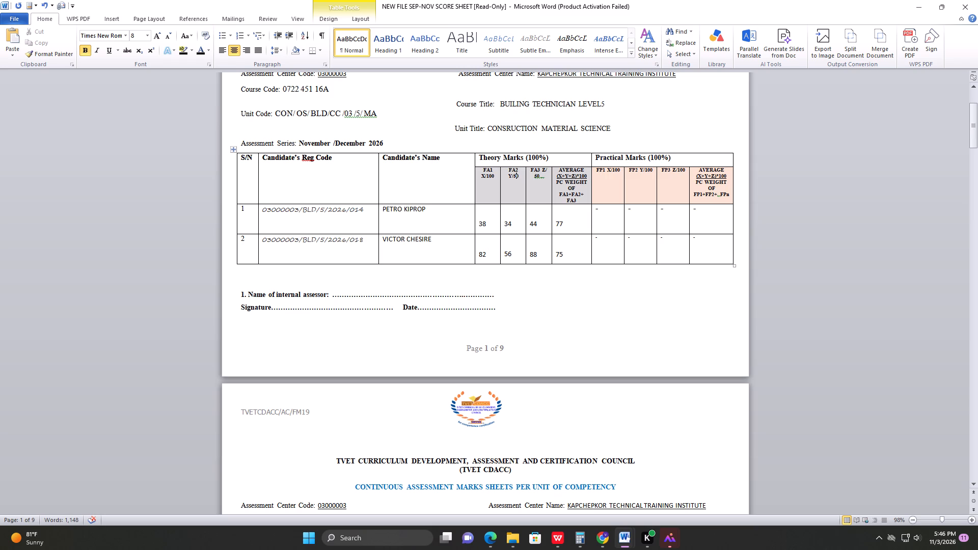
left_click(490, 176)
left_click(491, 176)
key("BackSpace")
key("BackSpace")
key("5")
Set candidate 2's FA1 mark to 41 and FA2 mark to 28 in the page 1 Construction Material Science table.
left_click(484, 254)
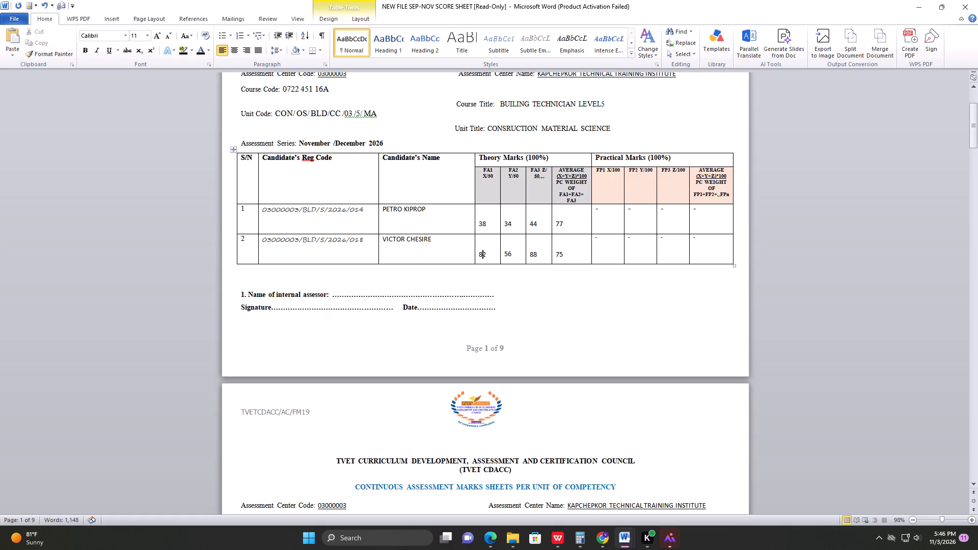
left_click(488, 253)
key("BackSpace")
key("BackSpace")
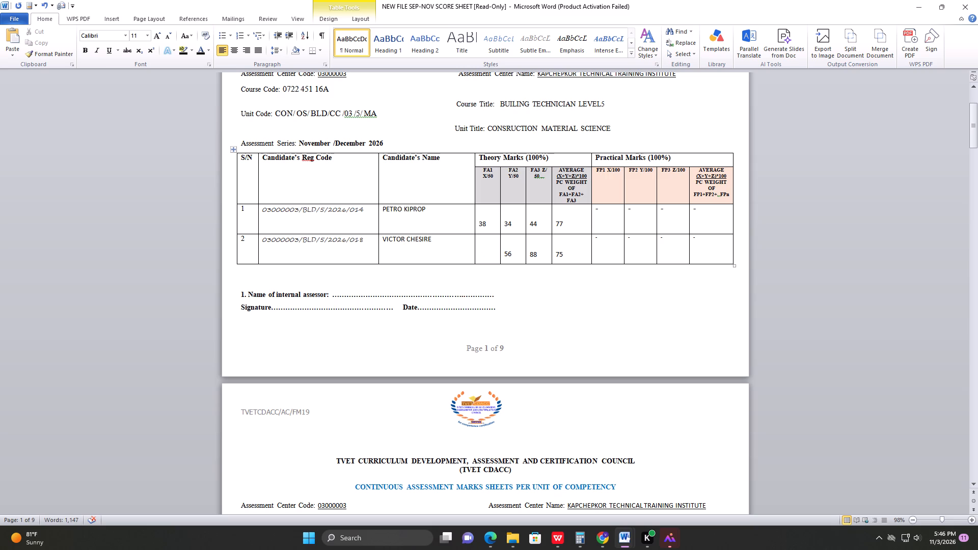
key("4")
key("1")
left_click(511, 254)
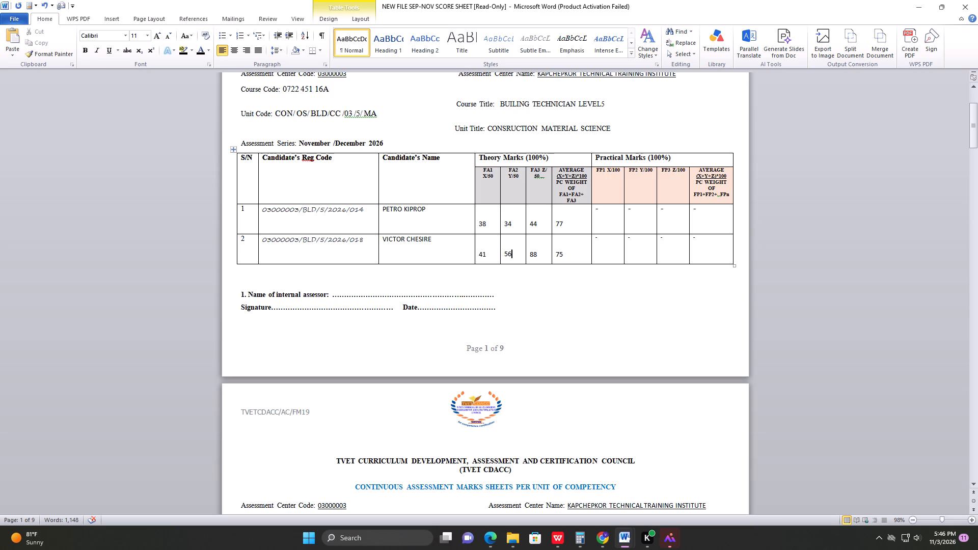
key("BackSpace")
key("BackSpace")
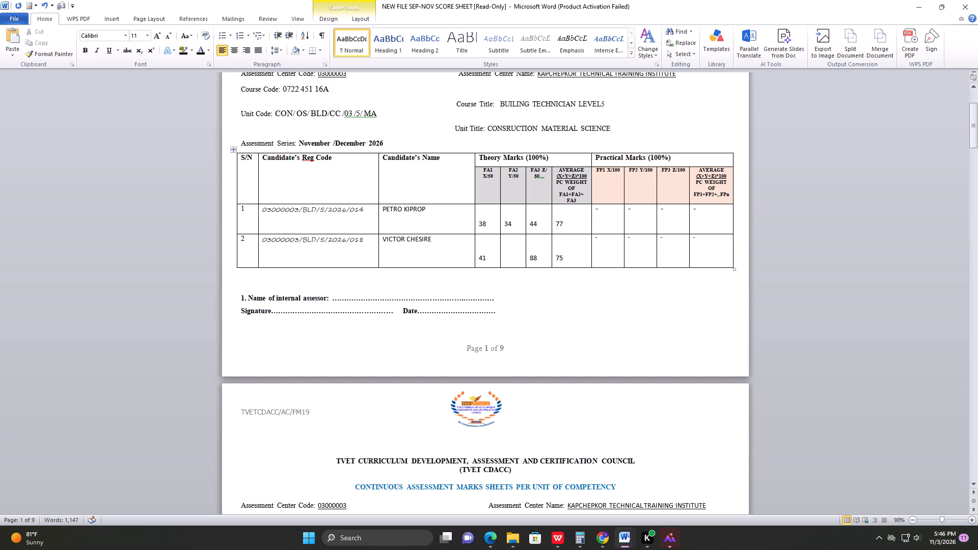
key("2")
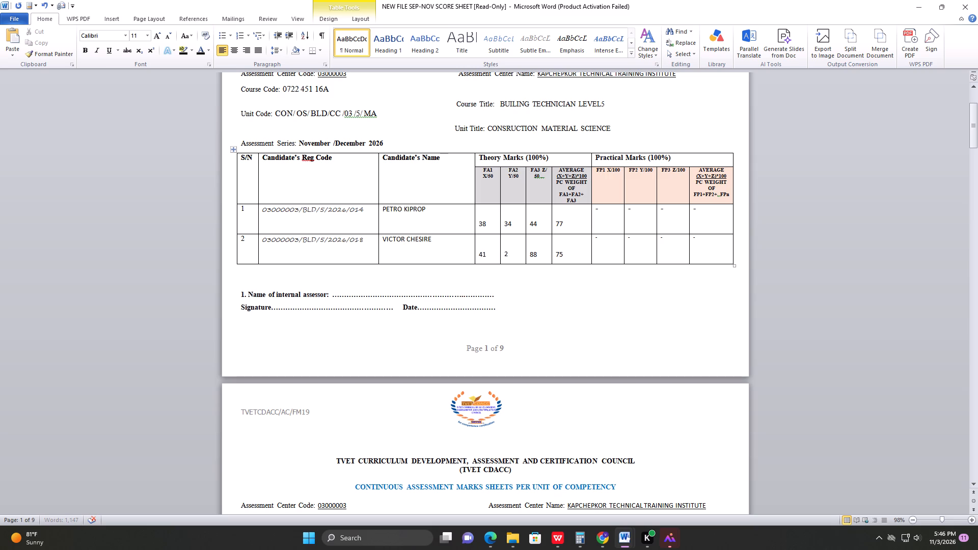
key("8")
Set candidate 2's FA3 mark to 44 in the page 1 Construction Material Science table.
left_click(535, 256)
key("BackSpace")
key("BackSpace")
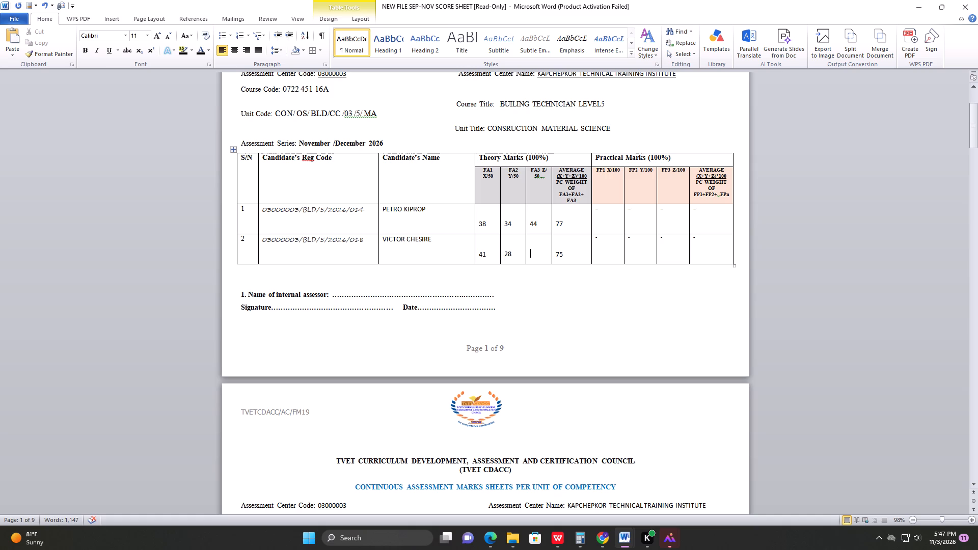
type("44")
Review the marks, averages and maximum-mark headings in the unit tables on pages 1 to 7 of the score sheet.
scroll(524, 250, "down", 3)
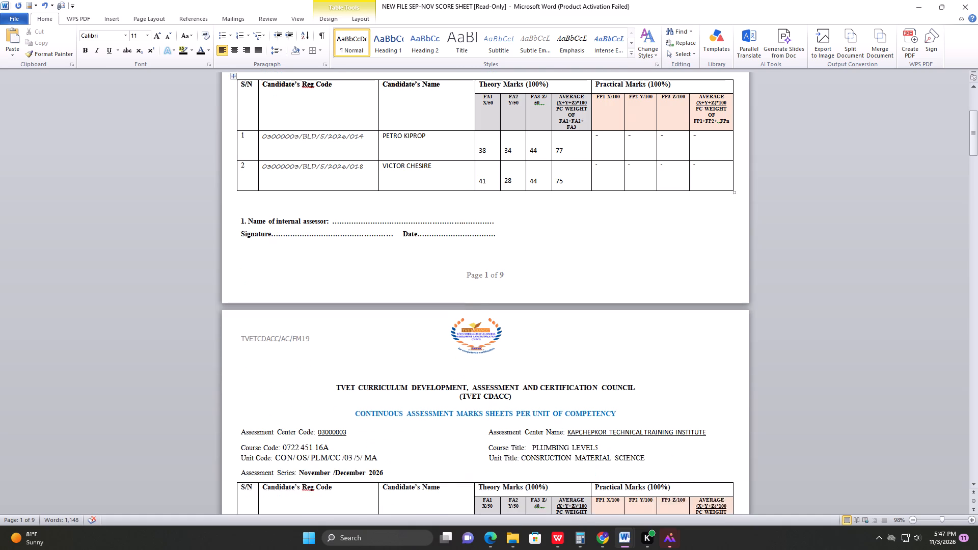
scroll(525, 249, "down", 1)
scroll(526, 249, "up", 9)
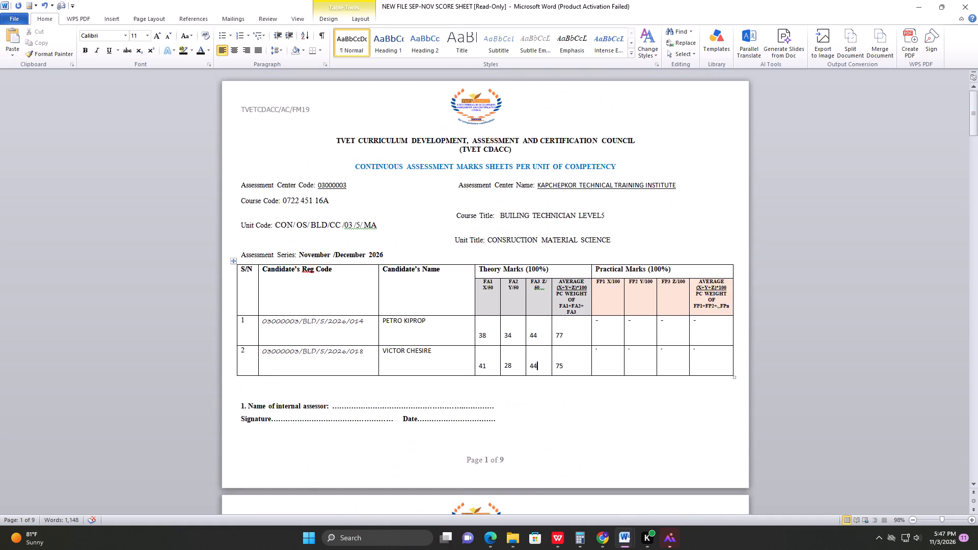
scroll(528, 245, "up", 1)
scroll(498, 396, "up", 4)
scroll(501, 393, "down", 12)
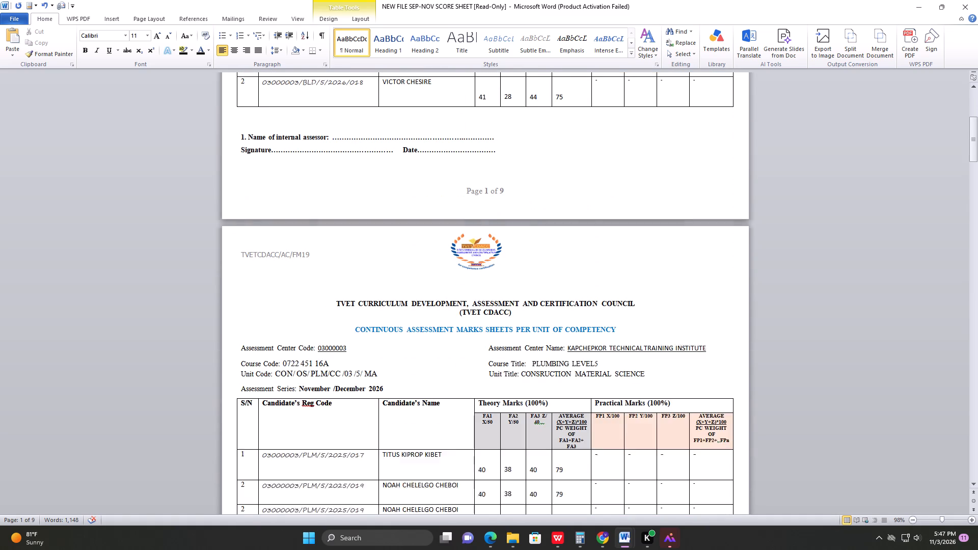
scroll(501, 393, "down", 12)
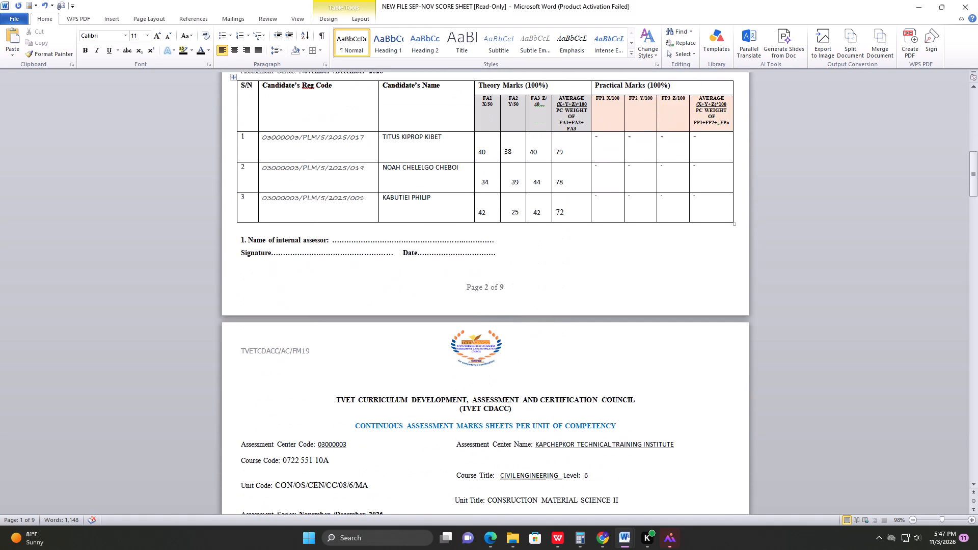
scroll(501, 393, "down", 9)
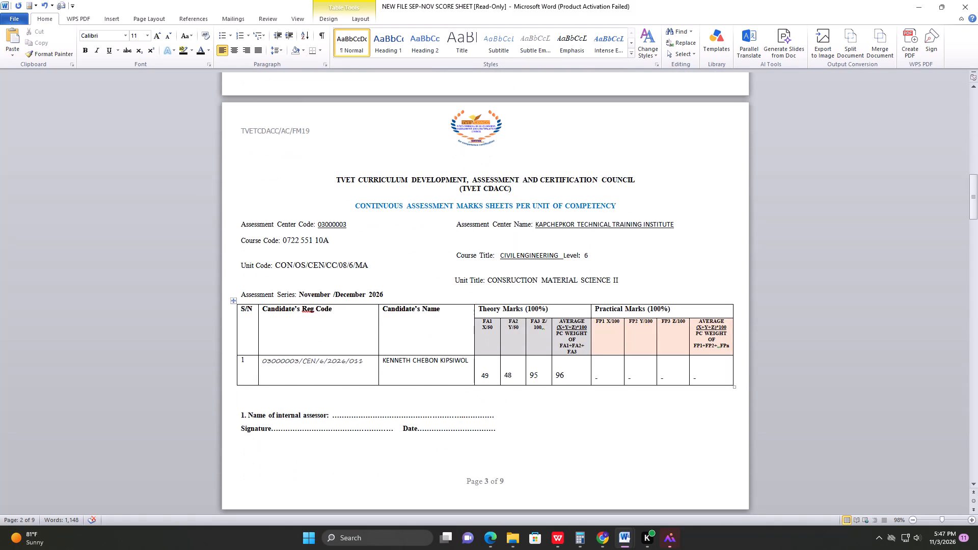
scroll(501, 393, "down", 6)
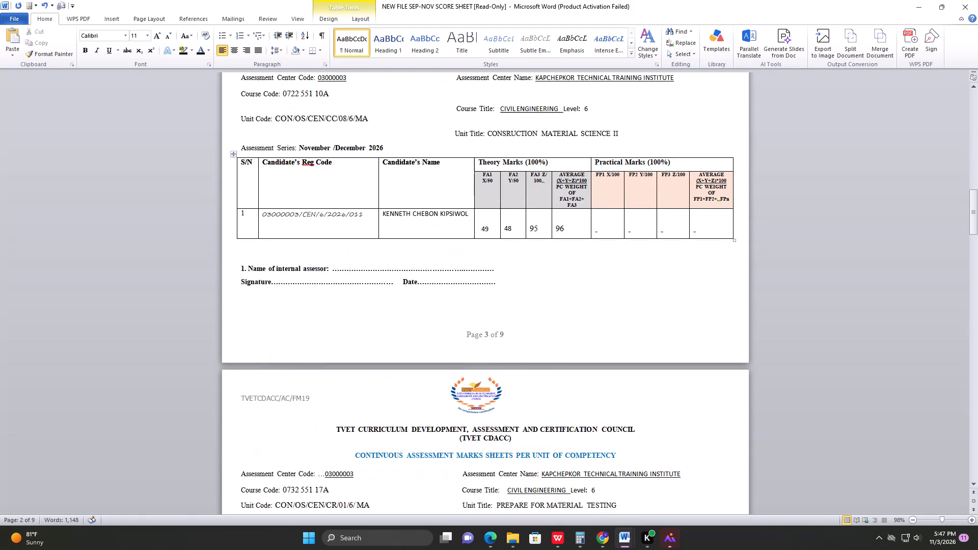
scroll(501, 393, "down", 12)
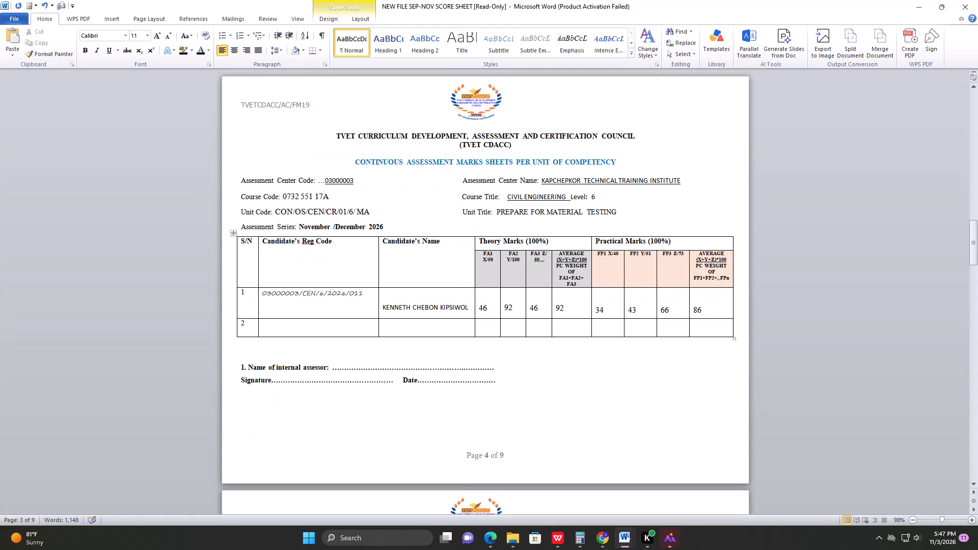
scroll(501, 393, "down", 3)
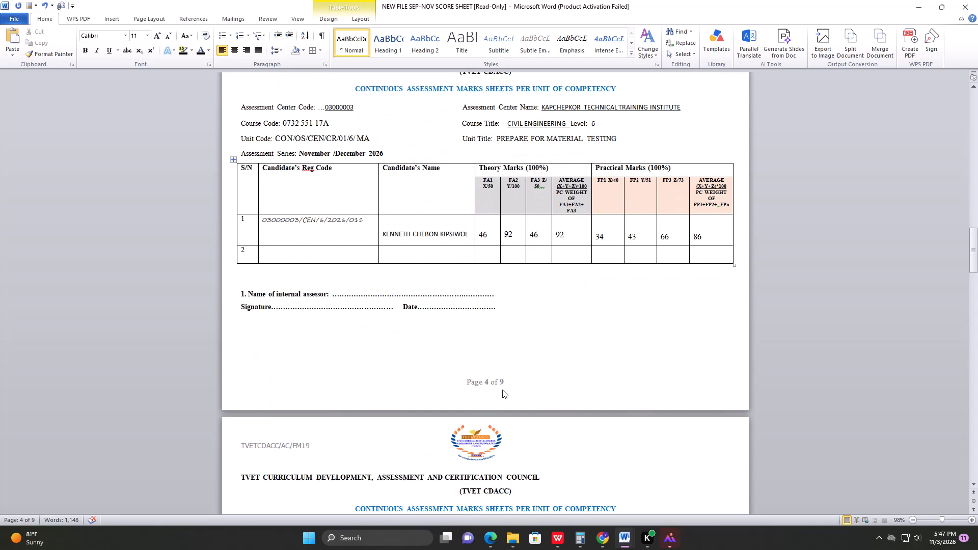
scroll(502, 390, "down", 12)
scroll(507, 386, "down", 13)
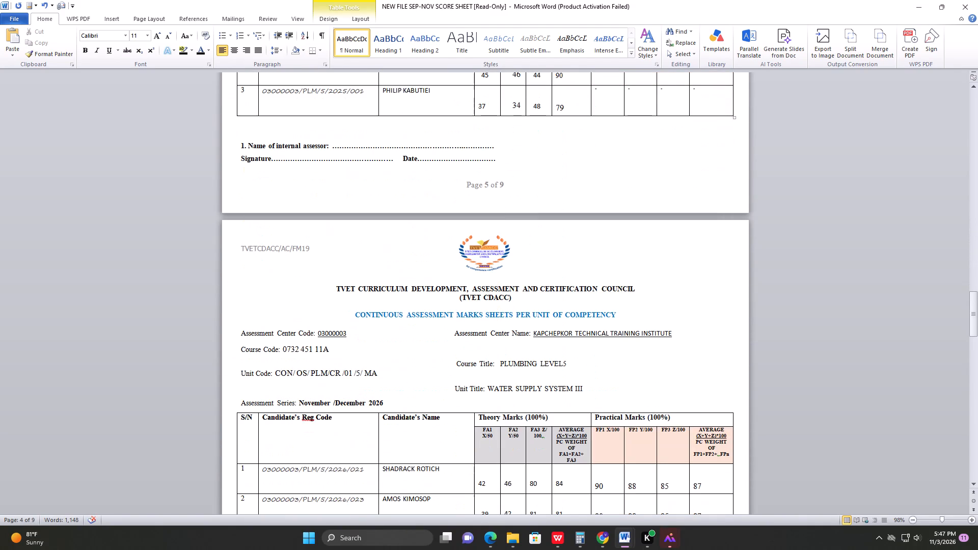
scroll(507, 386, "down", 5)
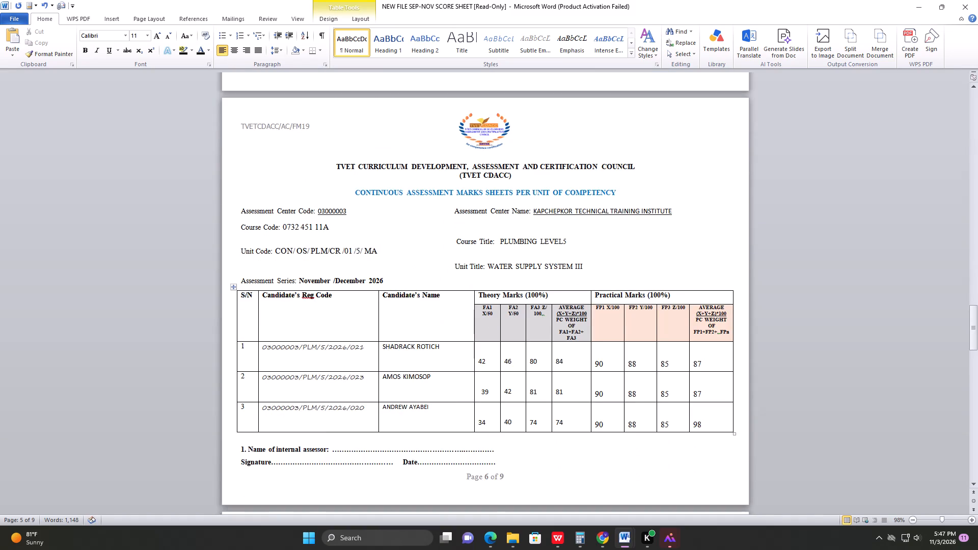
scroll(507, 386, "down", 2)
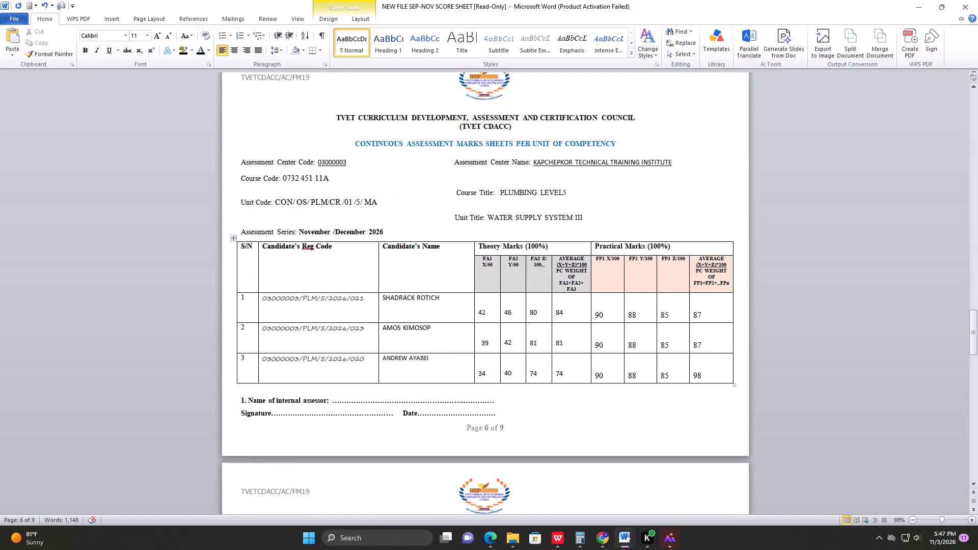
scroll(507, 386, "down", 13)
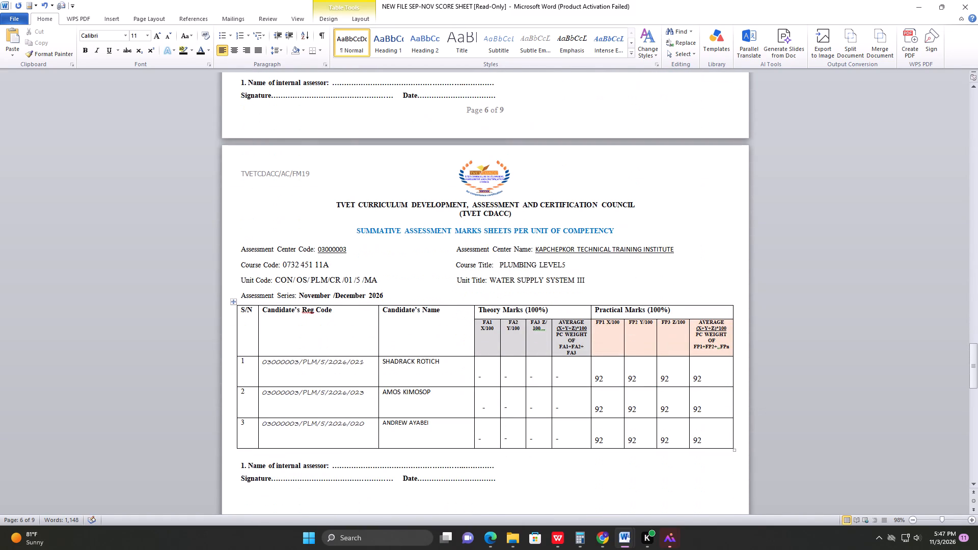
scroll(507, 386, "up", 7)
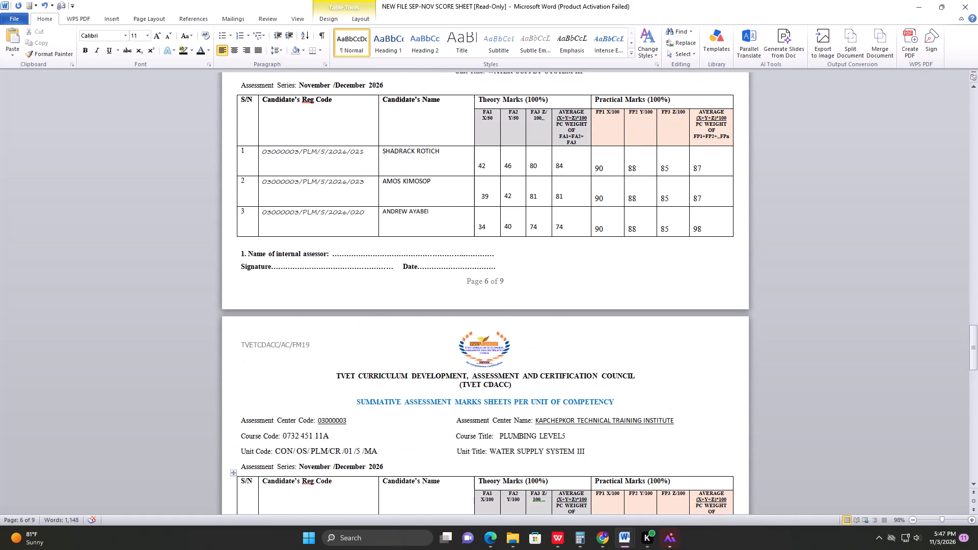
scroll(507, 386, "up", 1)
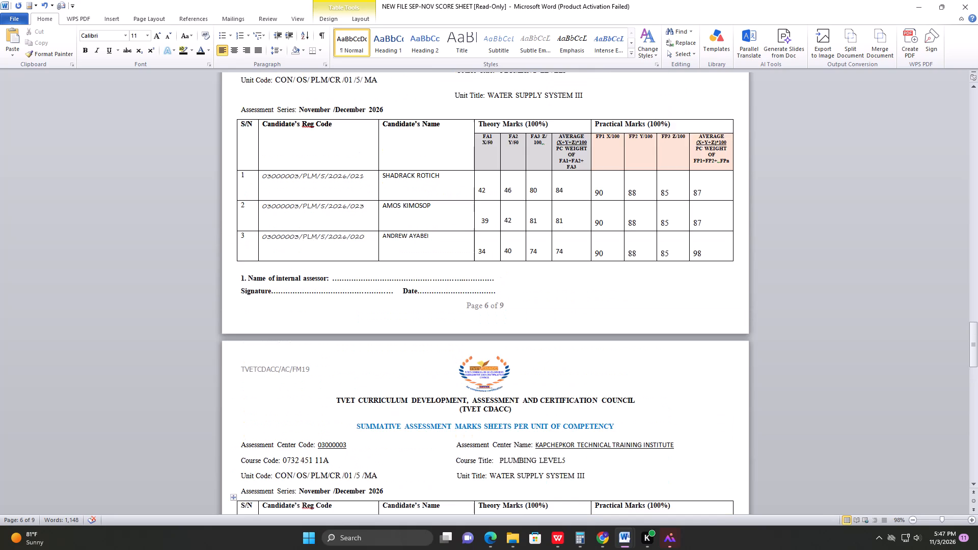
scroll(507, 386, "up", 5)
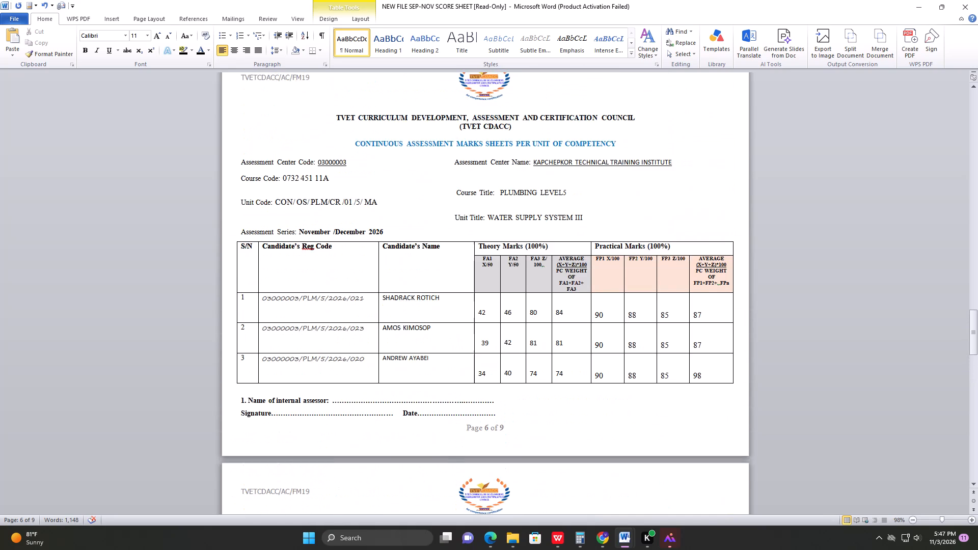
scroll(507, 386, "up", 2)
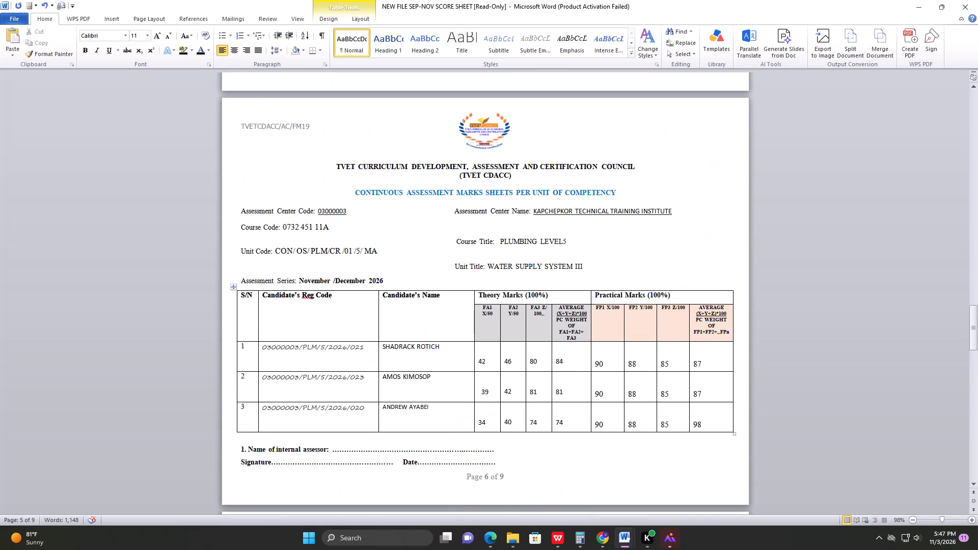
scroll(507, 386, "up", 9)
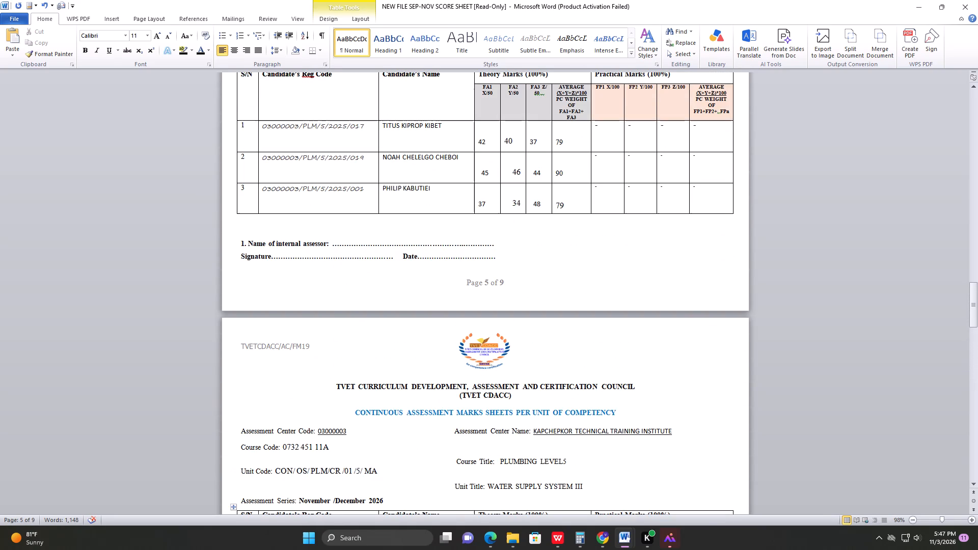
scroll(507, 386, "up", 3)
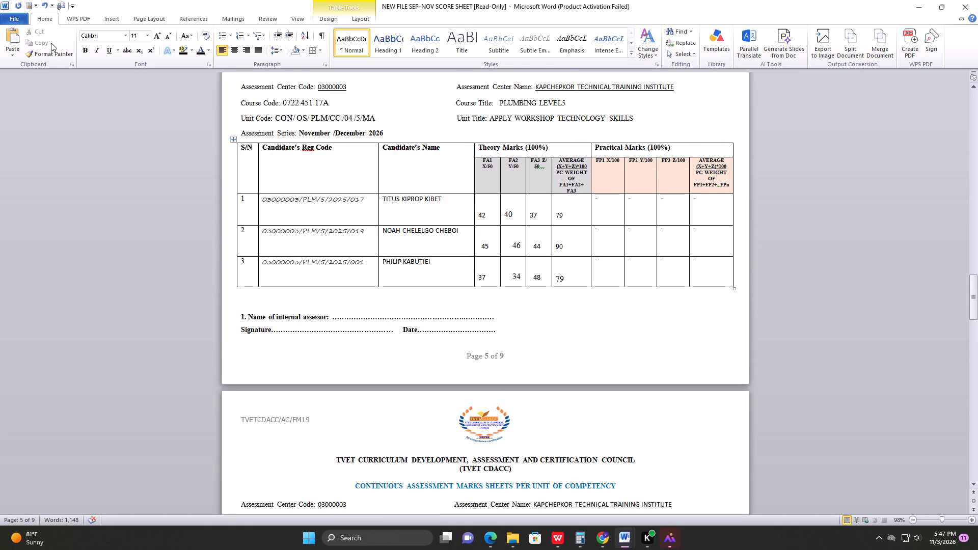
Print one copy of pages 1-5 of the score sheet on the ECOSYS M4125idn printer.
left_click(10, 17)
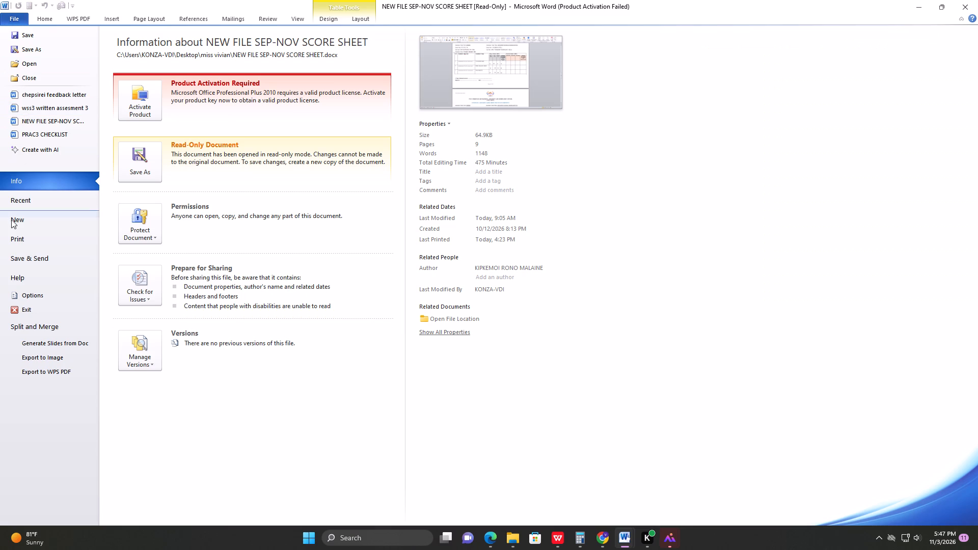
left_click(11, 243)
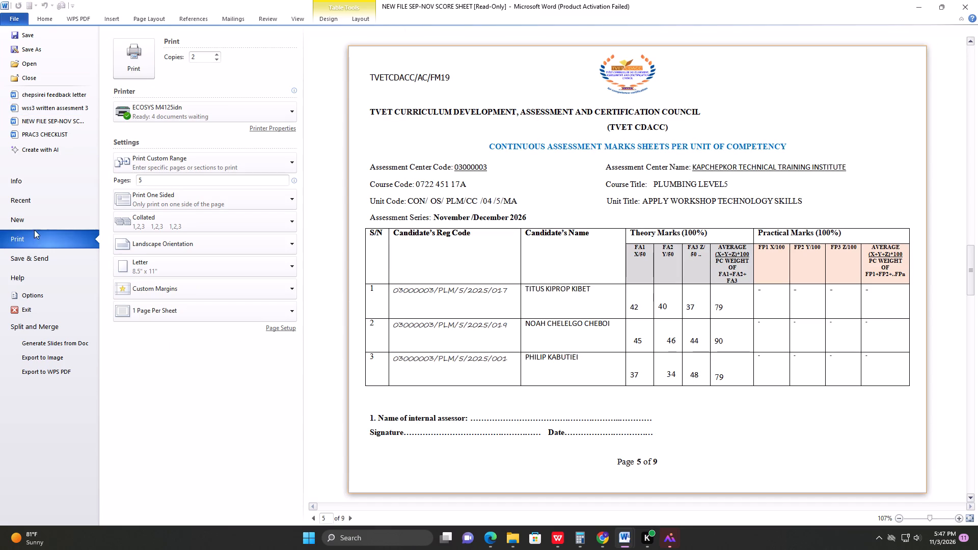
left_click(139, 180)
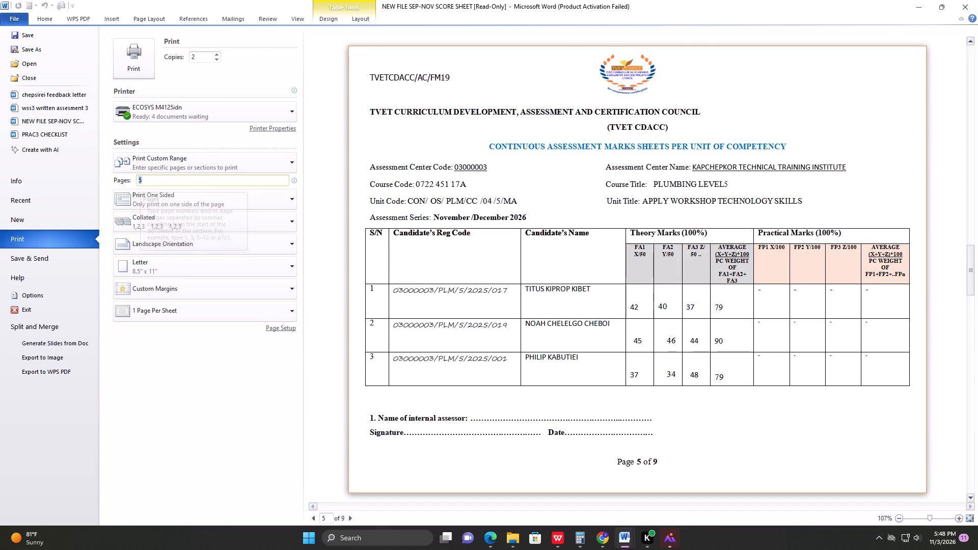
left_click(139, 181)
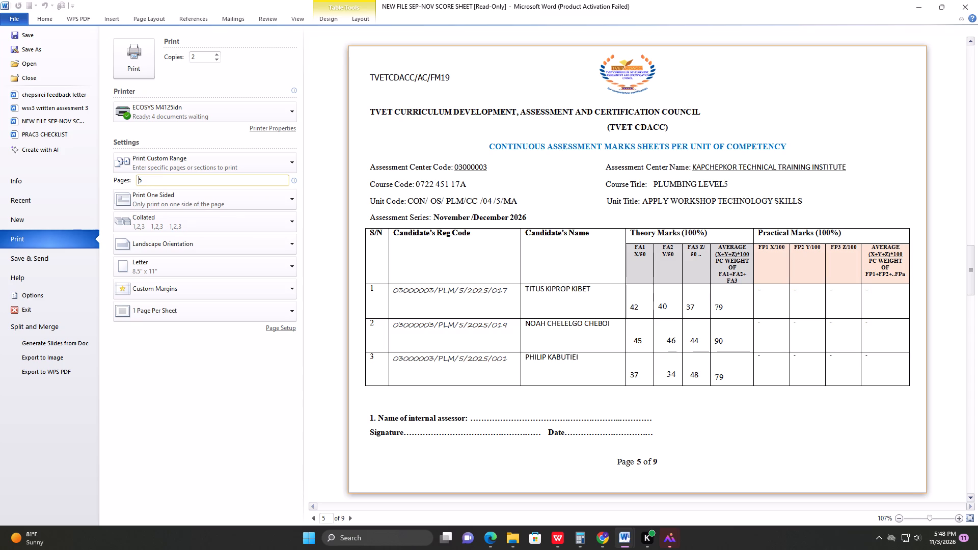
key("1")
key("minus")
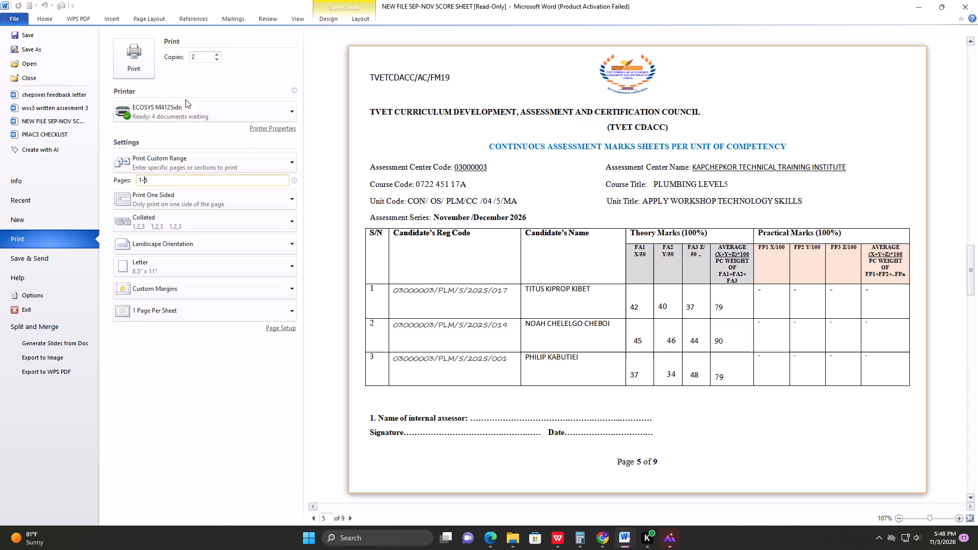
left_click(217, 58)
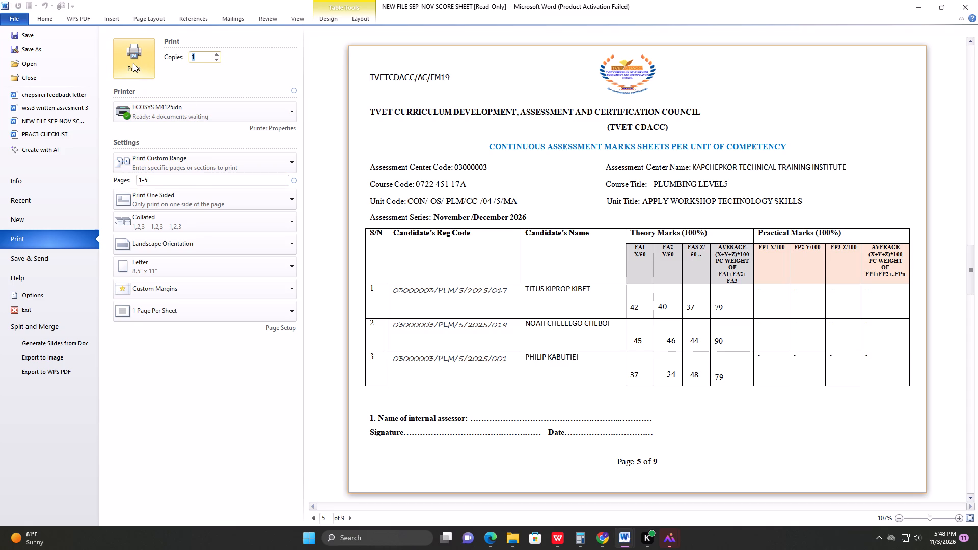
left_click(133, 63)
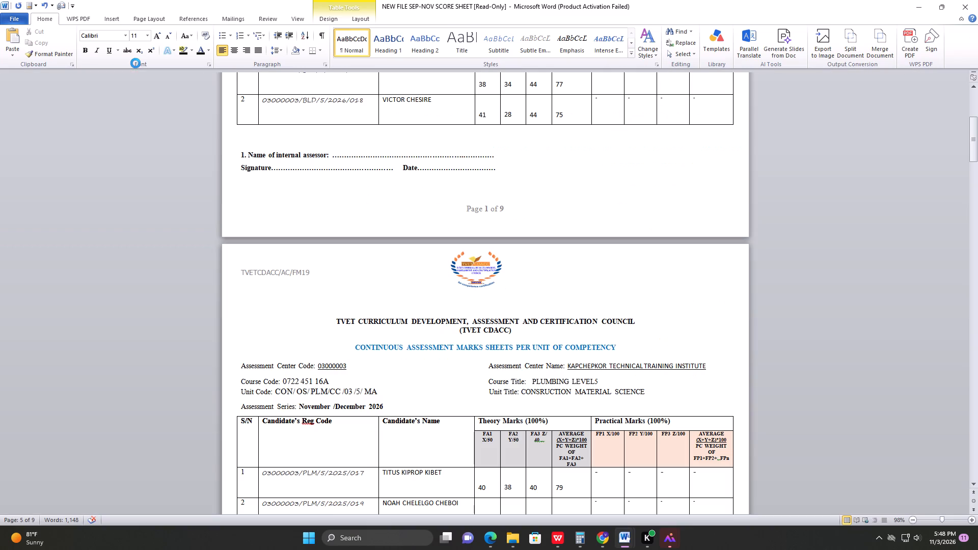